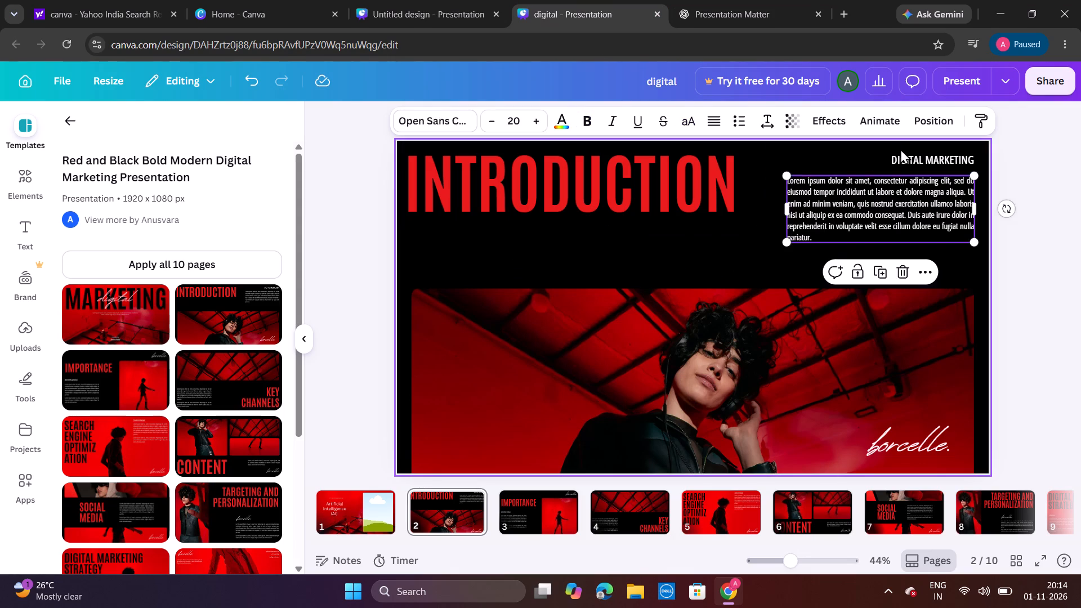
pyautogui.click(900, 151)
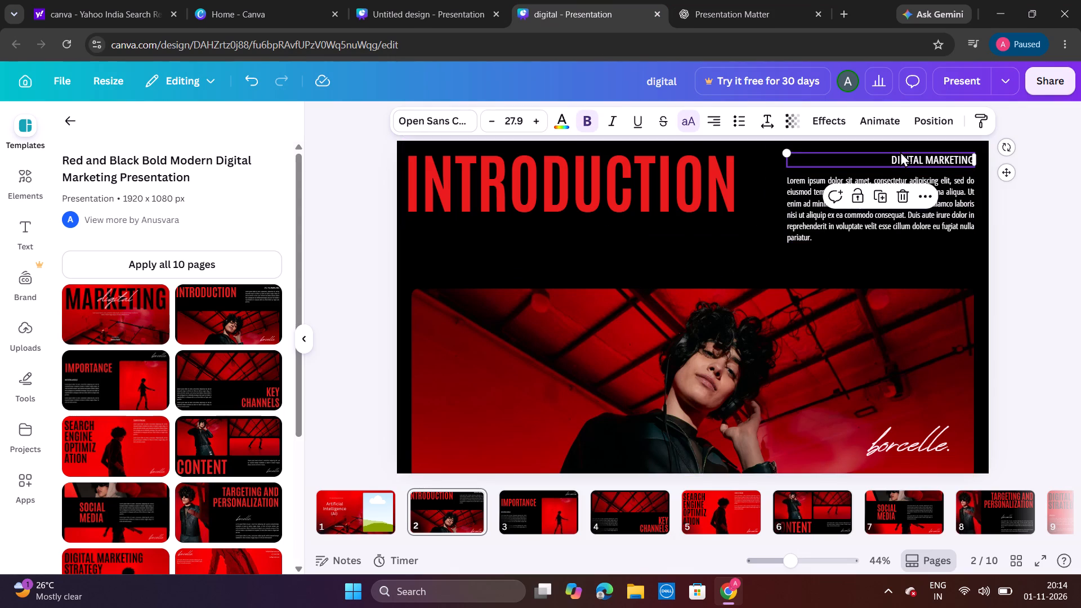
pyautogui.press('BackSpace')
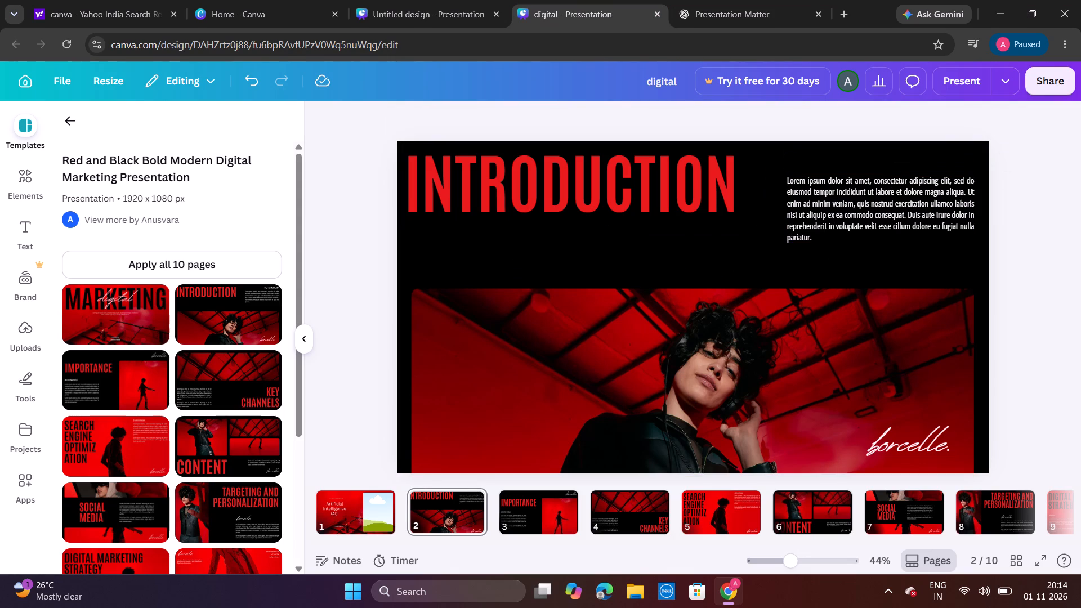
# Add a new text box to the Introduction slide and place the cursor in its placeholder text.
pyautogui.click(31, 235)
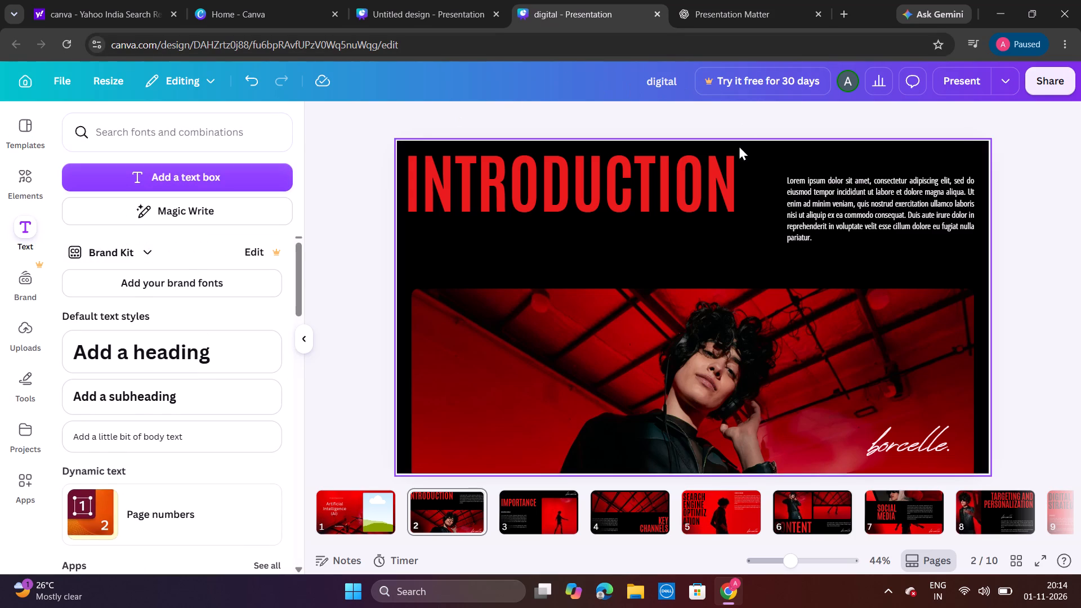
pyautogui.click(801, 158)
pyautogui.click(801, 158)
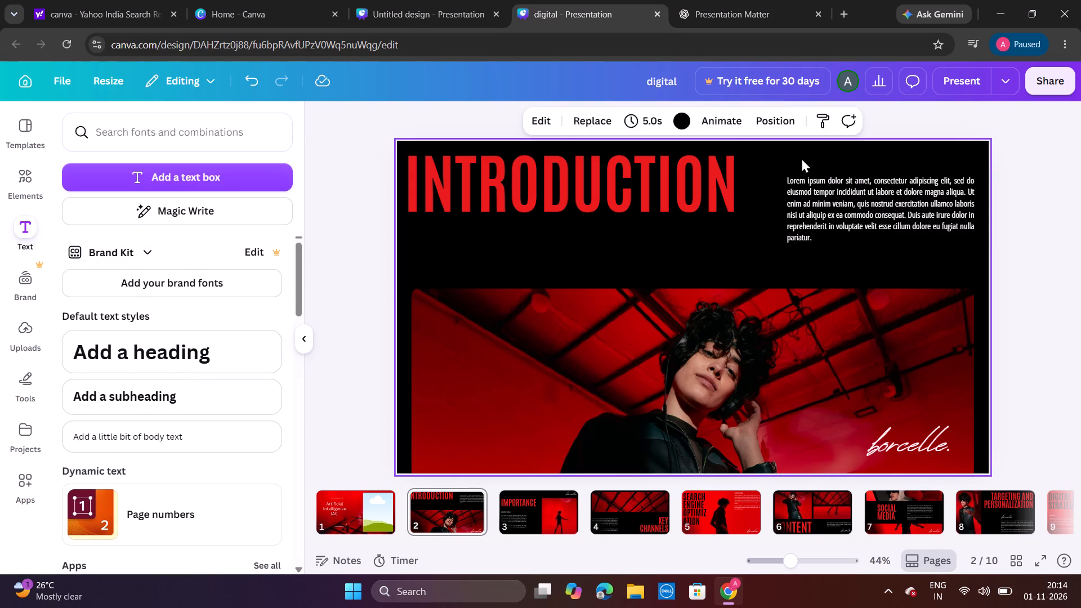
pyautogui.click(207, 184)
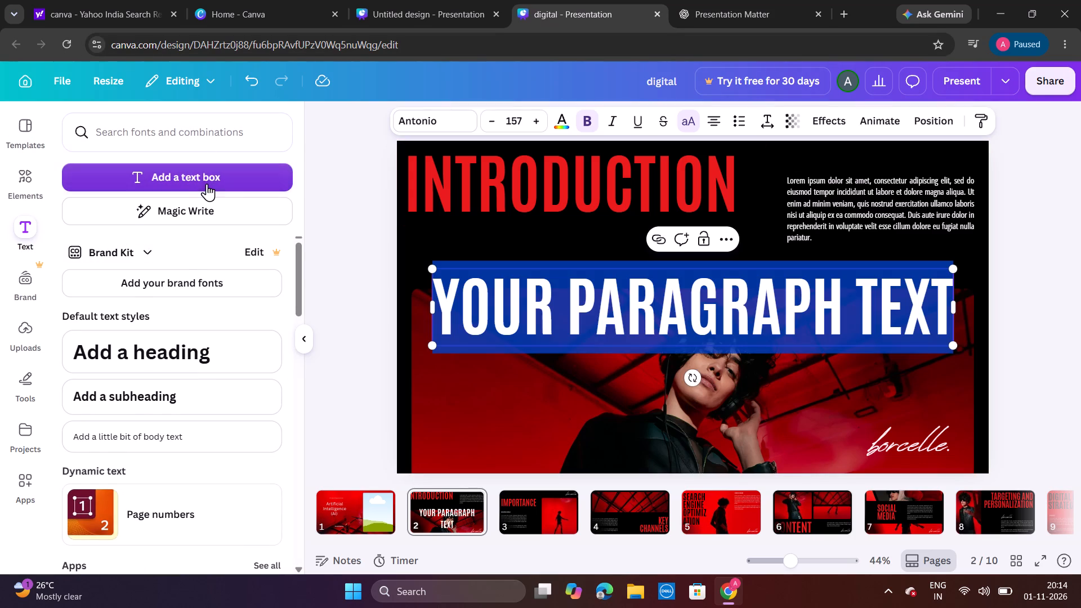
pyautogui.click(527, 285)
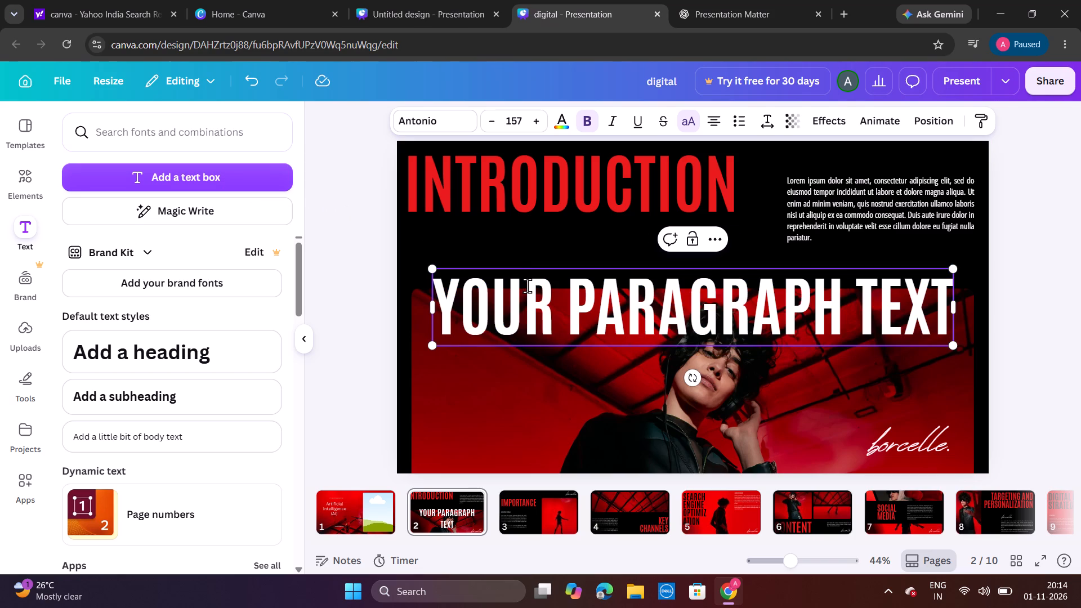
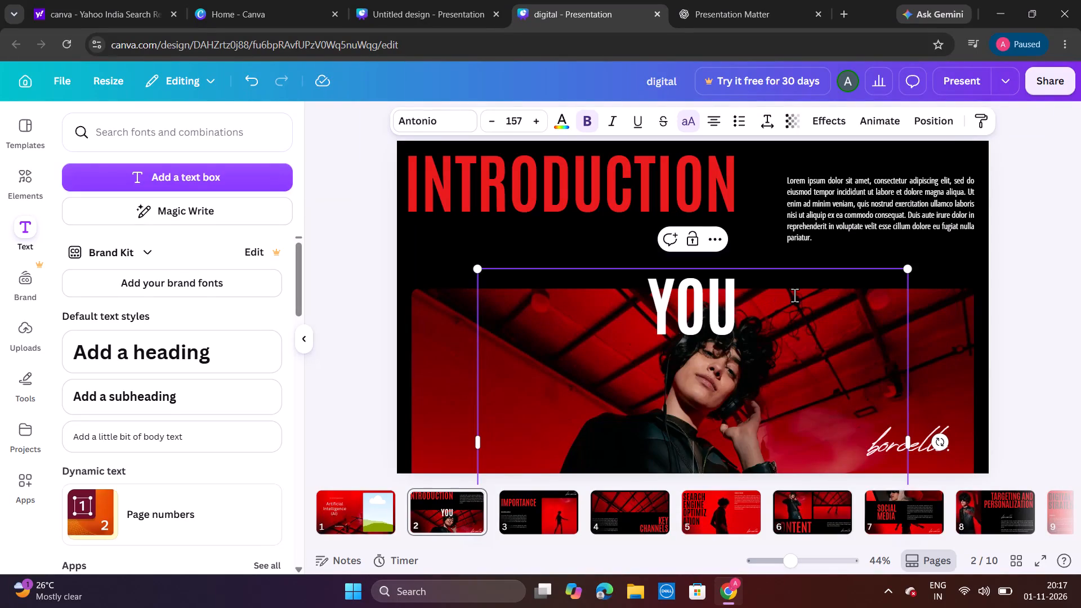
# Delete "YOU" from the new text box's placeholder and shrink the box to a font size of about 97.8.
pyautogui.click(794, 295)
pyautogui.press('BackSpace')
pyautogui.press('BackSpace')
pyautogui.press('BackSpace')
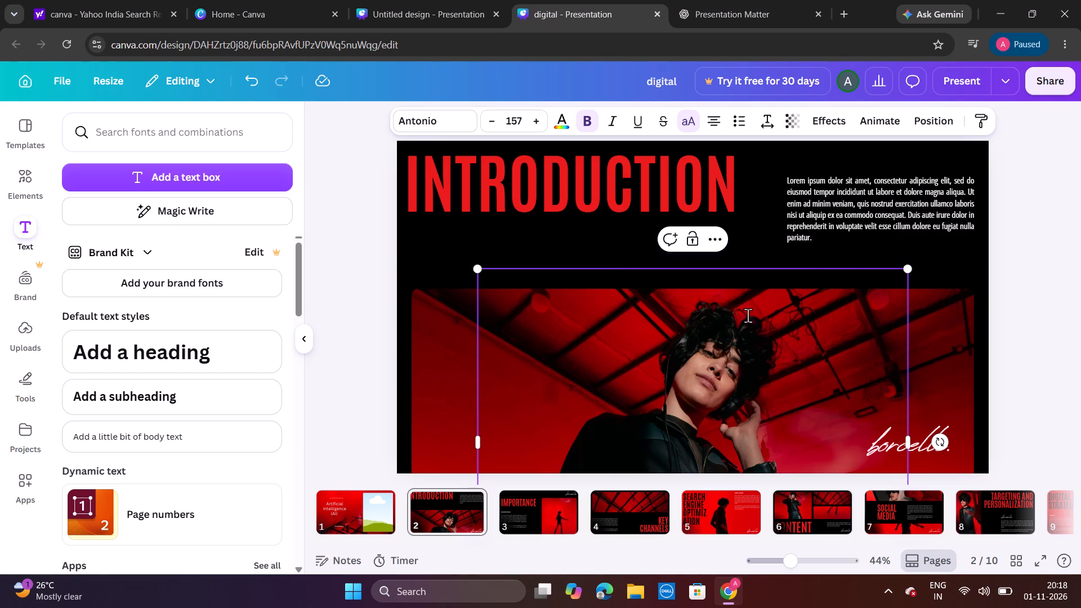
pyautogui.scroll(-1, 678, 368)
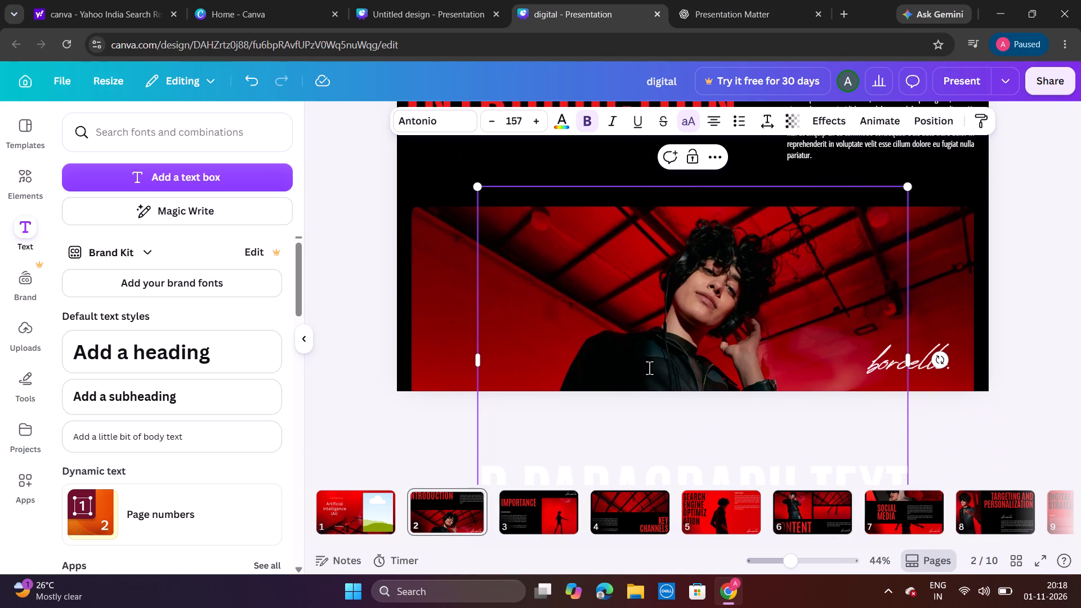
pyautogui.scroll(-3, 649, 368)
pyautogui.scroll(-2, 893, 450)
pyautogui.hscroll(-2, 893, 450)
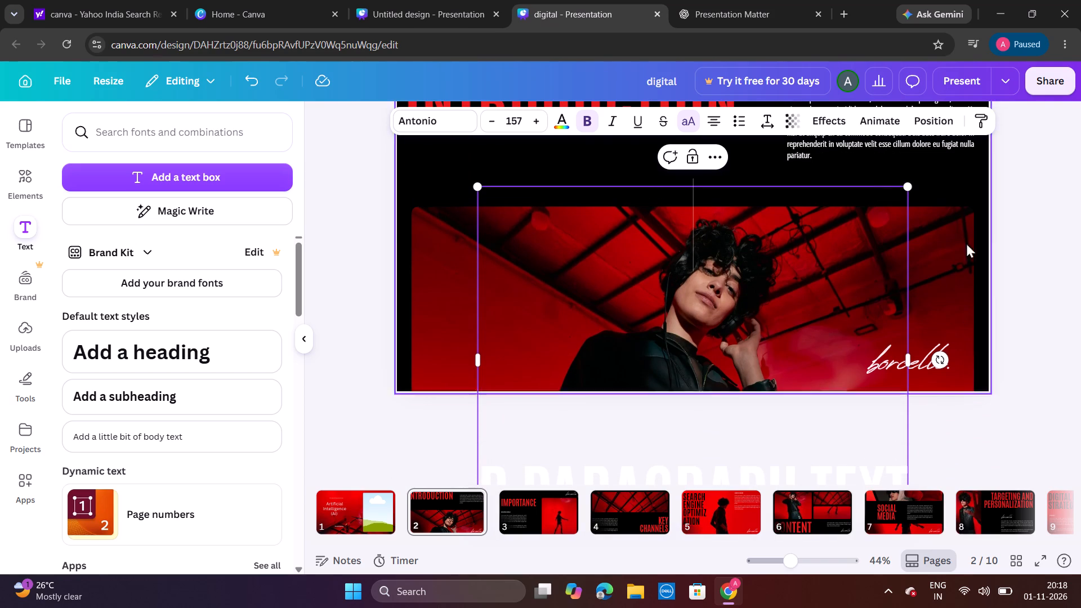
pyautogui.moveTo(910, 186); pyautogui.dragTo(792, 372)
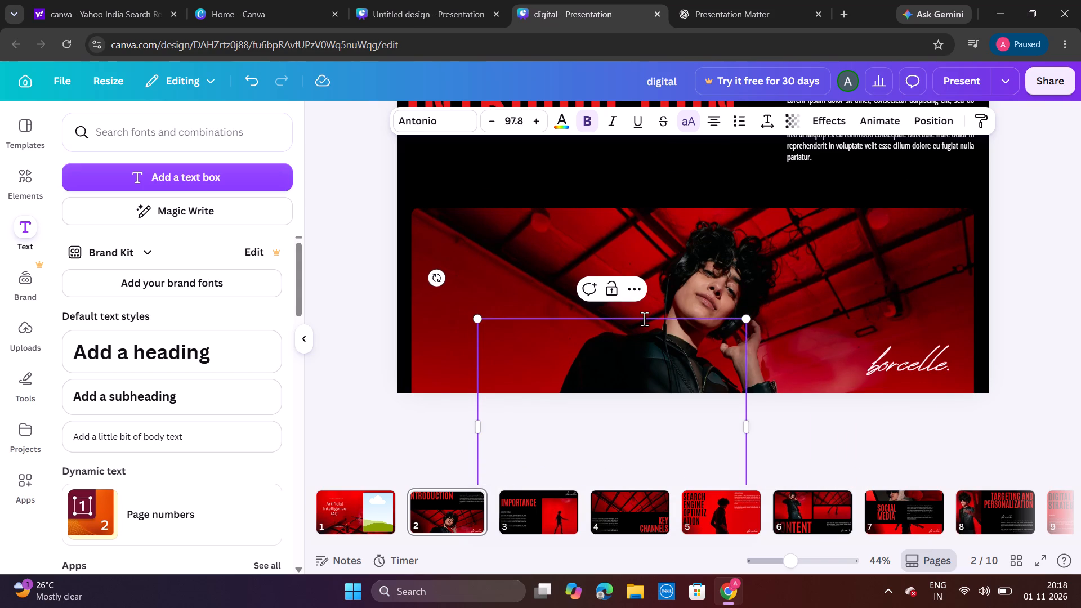
# Move the red photo on the Introduction slide up beneath the heading and flush with the slide's left edge.
pyautogui.click(647, 316)
pyautogui.moveTo(647, 316); pyautogui.dragTo(641, 253)
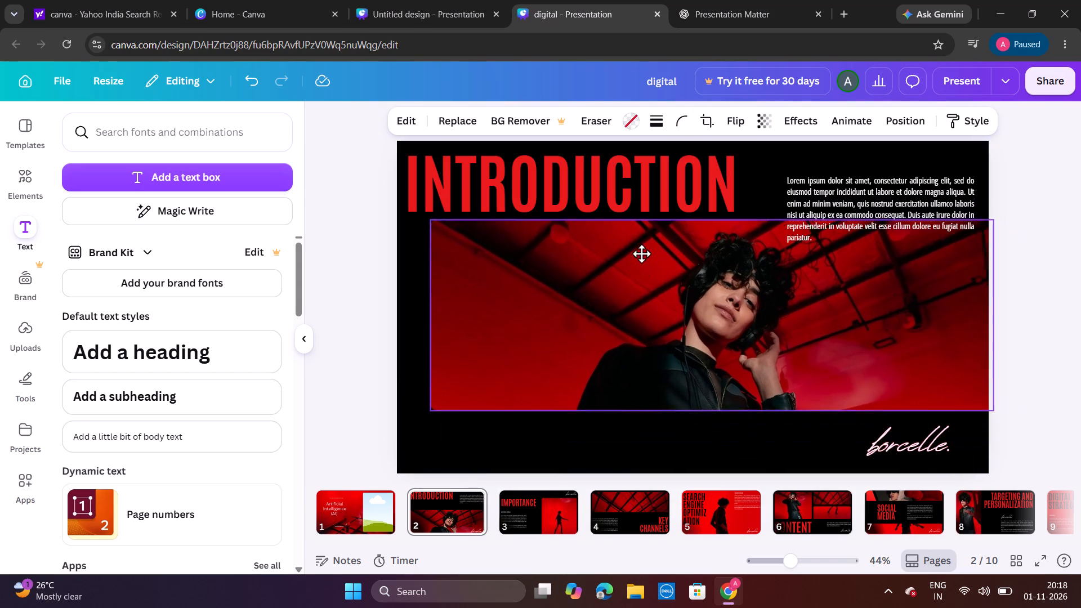
pyautogui.moveTo(641, 253); pyautogui.dragTo(633, 280)
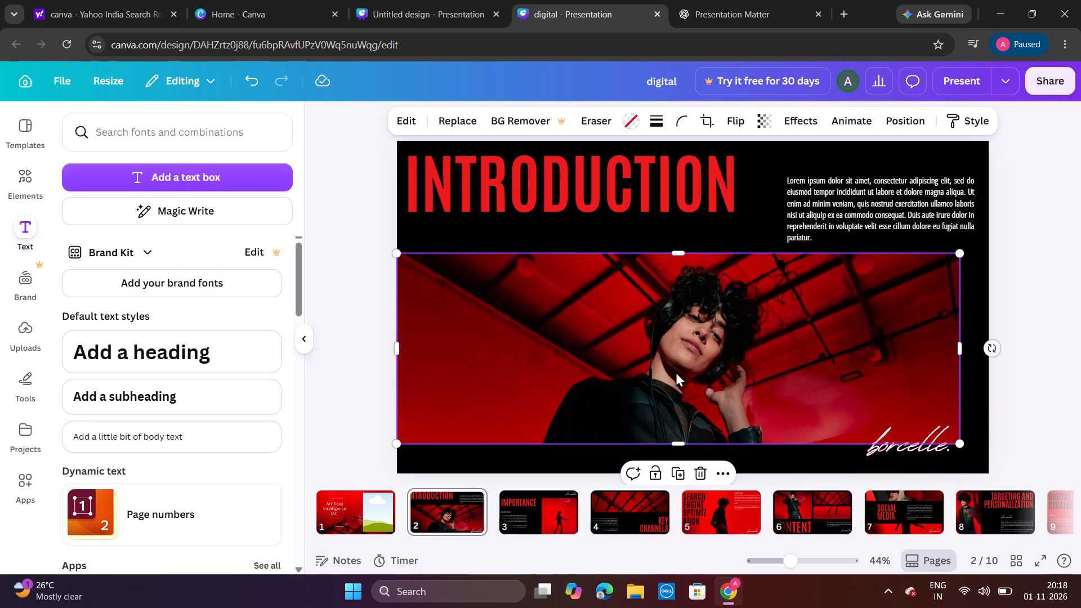
pyautogui.scroll(-1, 677, 379)
pyautogui.click(677, 379)
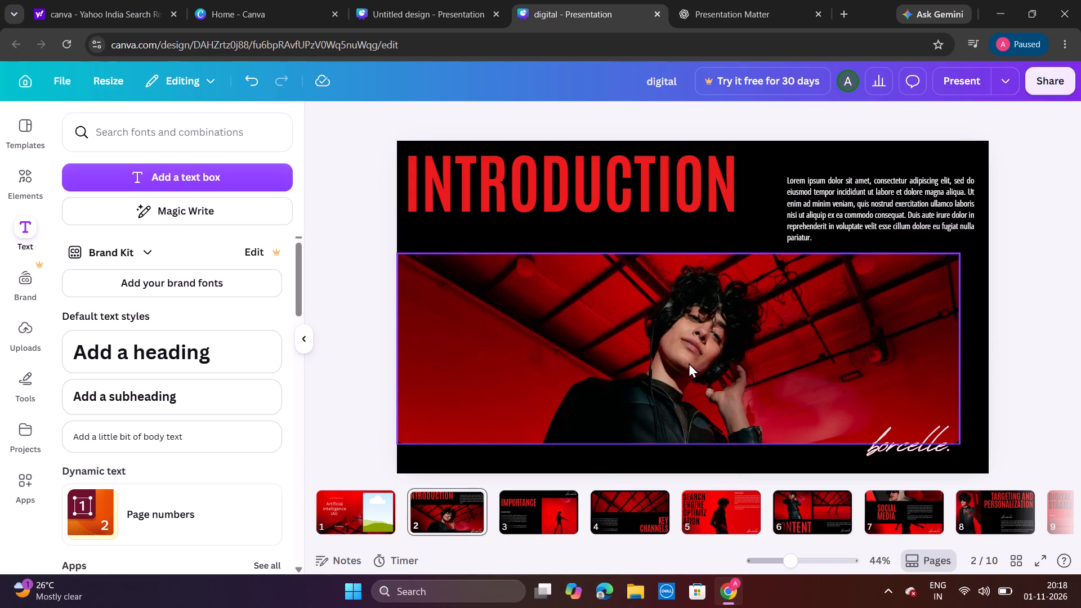
# Shift the lorem ipsum paragraph slightly closer to the INTRODUCTION heading and replace its text with the three copied AI bullets.
pyautogui.click(828, 178)
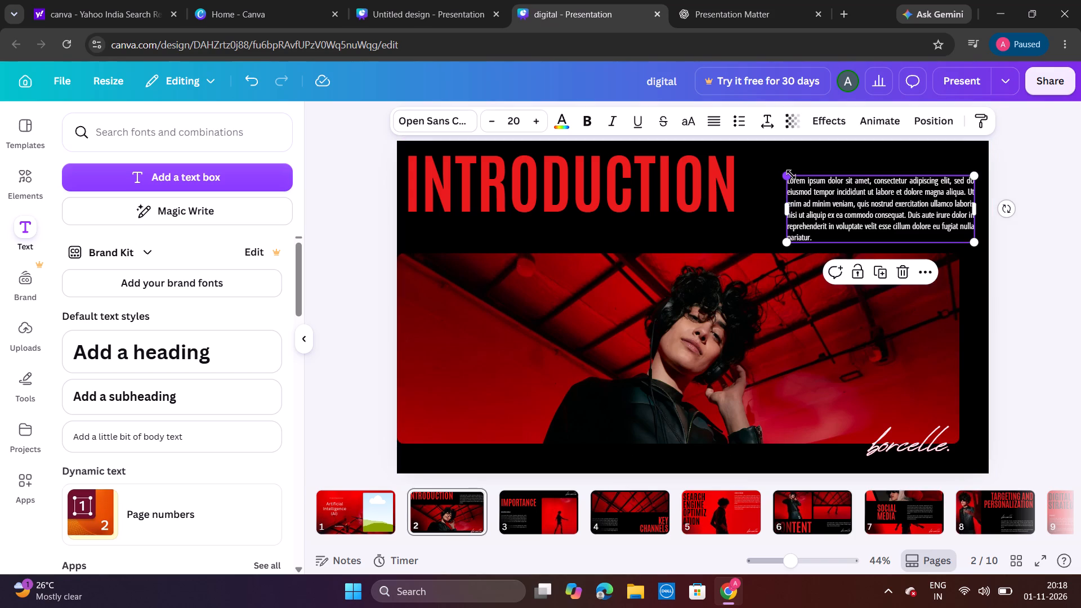
pyautogui.moveTo(795, 182); pyautogui.dragTo(776, 171)
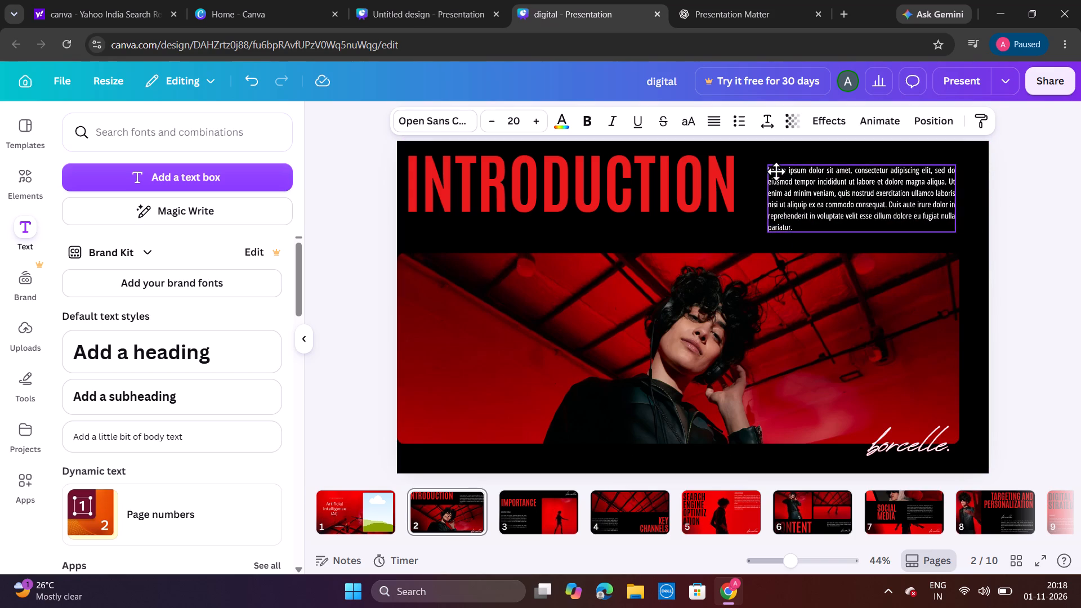
pyautogui.moveTo(776, 171); pyautogui.dragTo(775, 172)
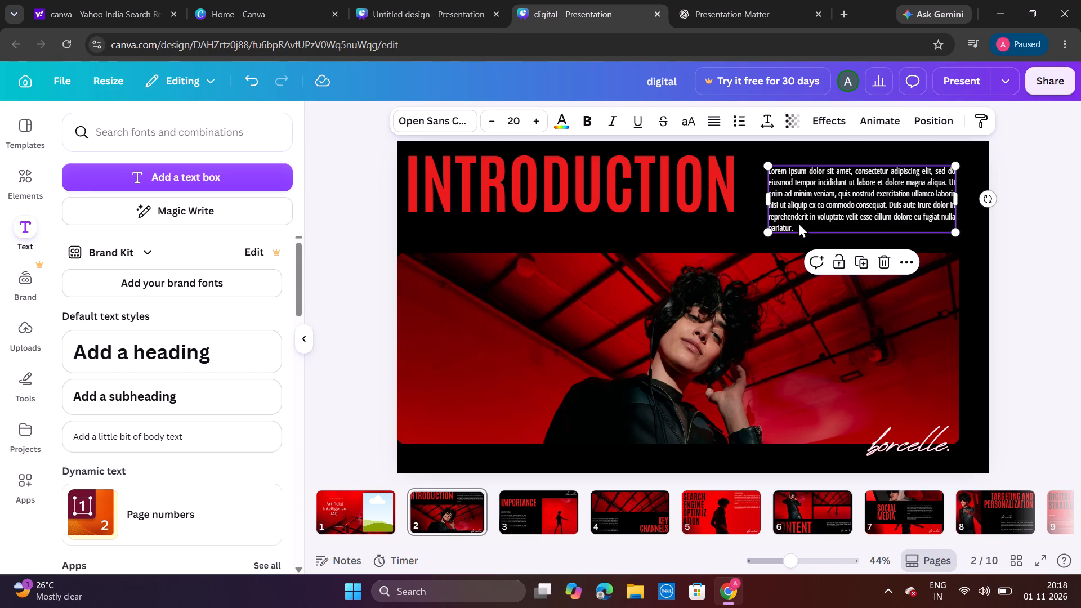
pyautogui.click(798, 222)
pyautogui.press('BackSpace')
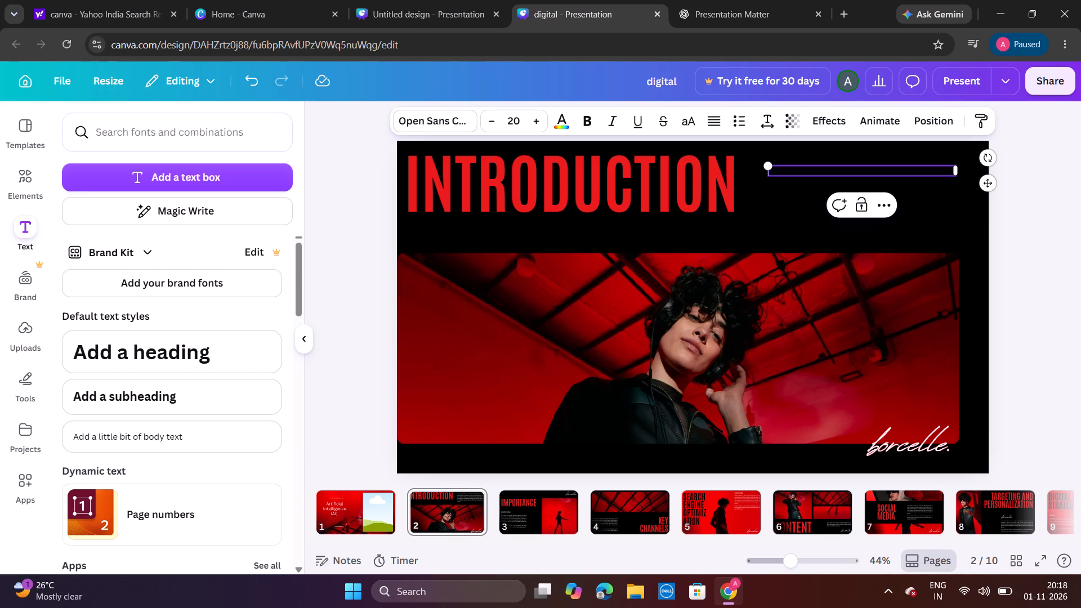
pyautogui.hotkey('ctrl', 'v')
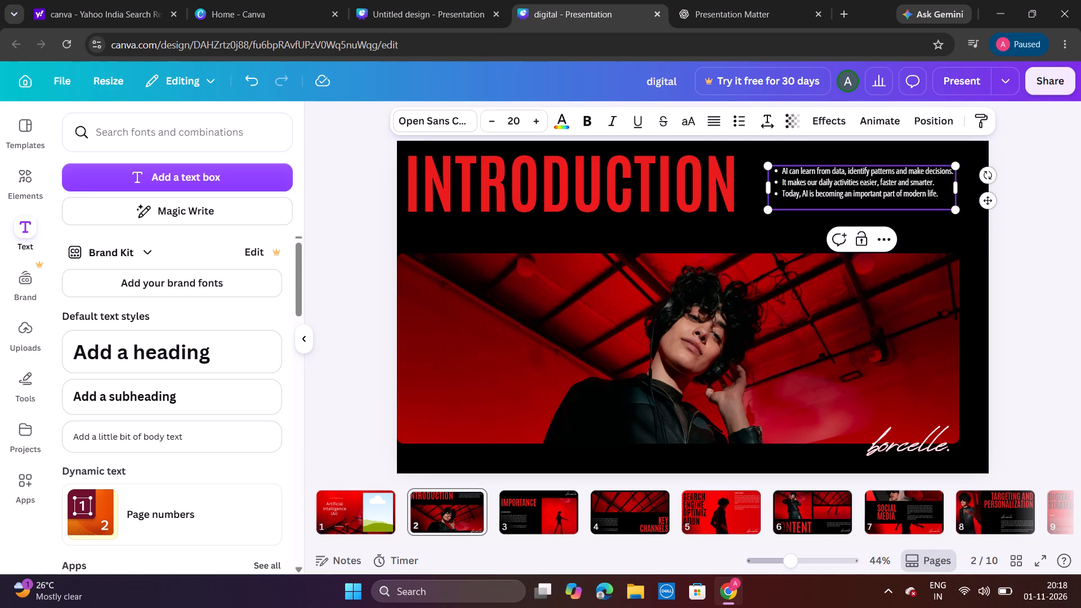
# Enlarge the Introduction slide's photo slightly from its lower-right corner so it spans nearly the full slide width.
pyautogui.scroll(-1, 875, 285)
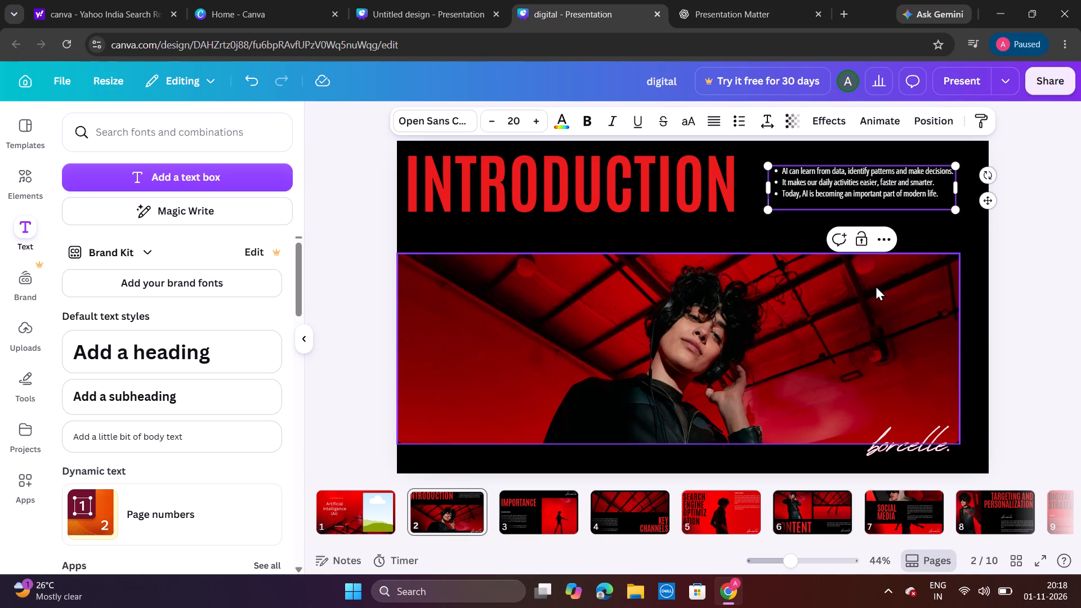
pyautogui.scroll(-1, 875, 285)
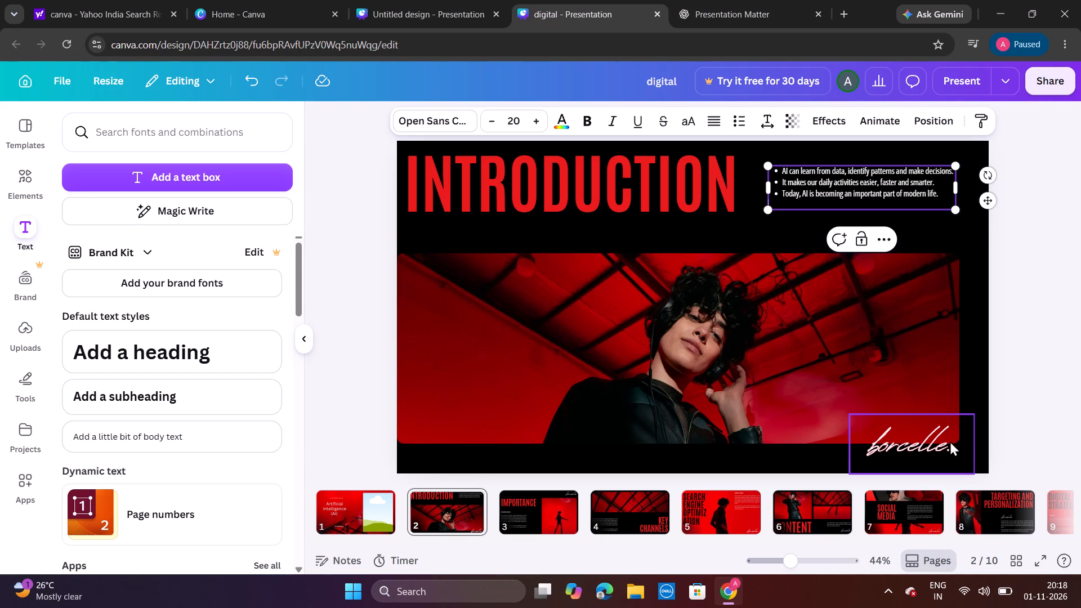
pyautogui.click(950, 441)
pyautogui.click(780, 394)
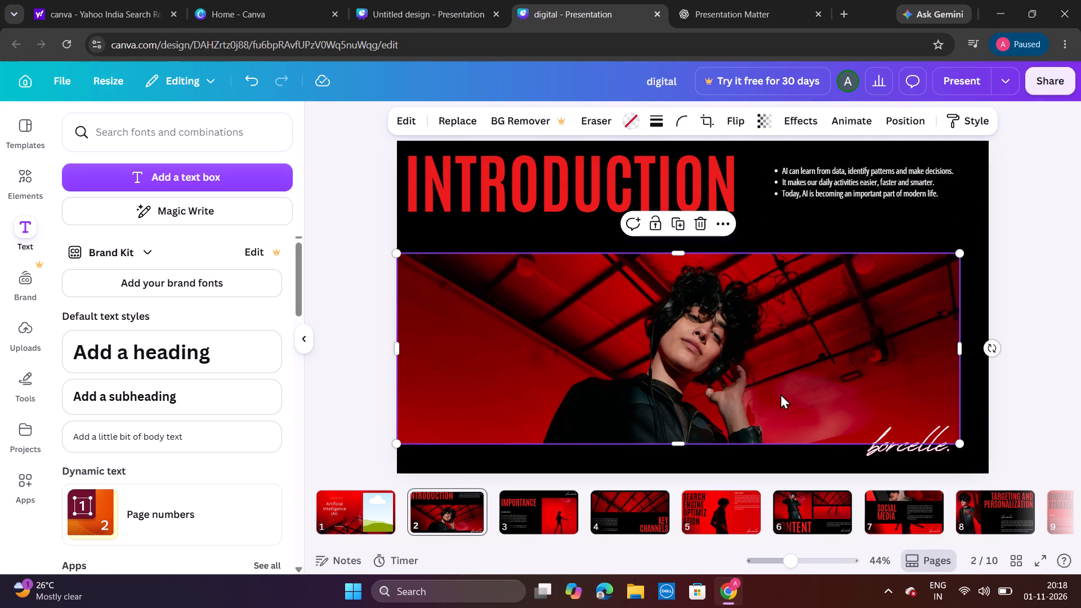
pyautogui.moveTo(958, 442); pyautogui.dragTo(968, 451)
pyautogui.moveTo(968, 451); pyautogui.dragTo(978, 454)
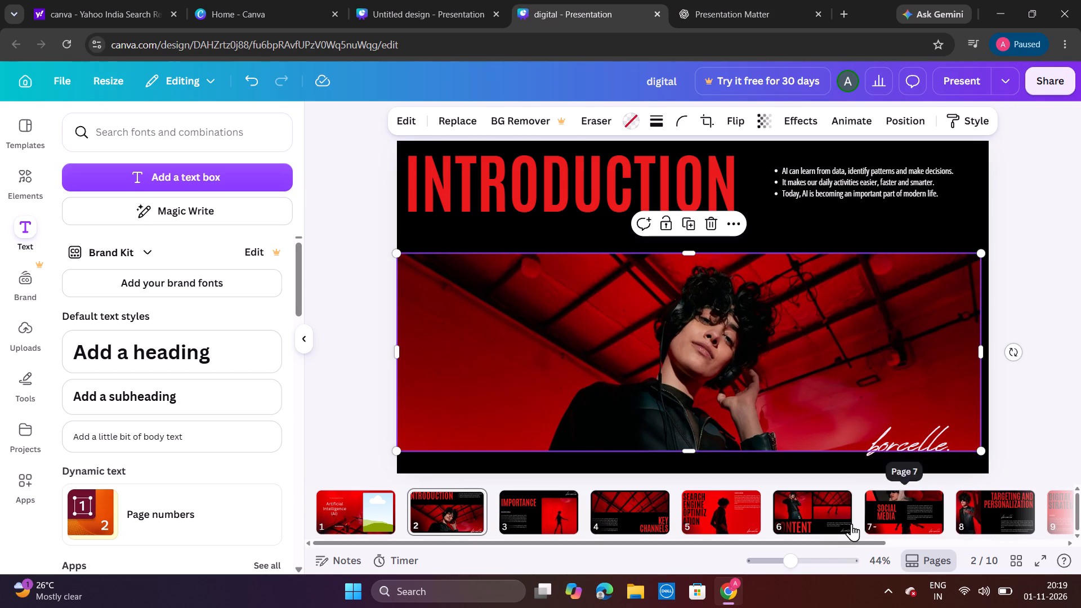
pyautogui.click(527, 527)
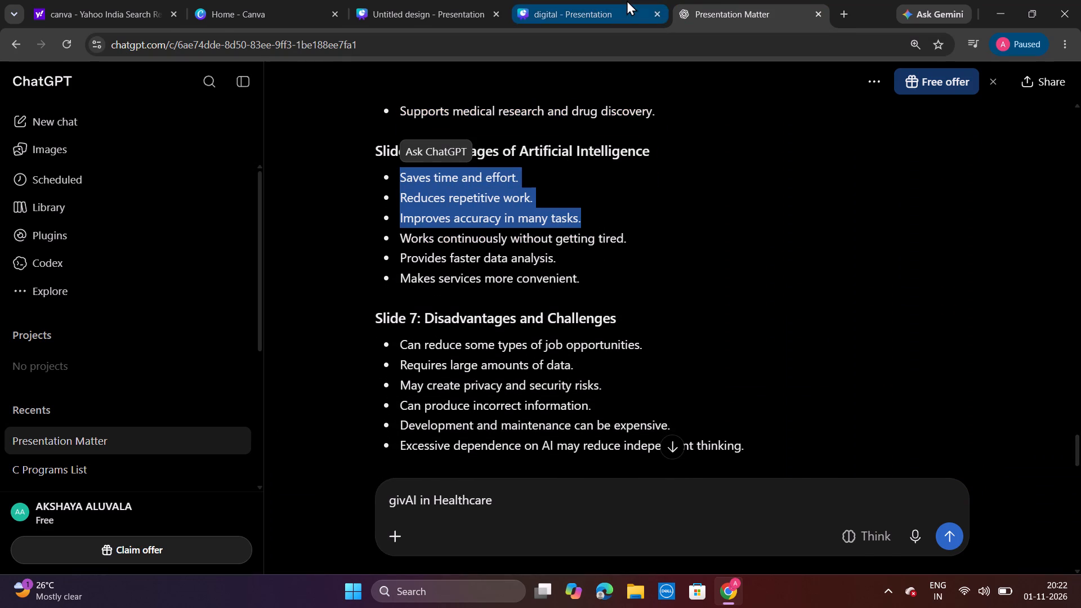
# Return to the Canva deck and replace slide 3's remaining placeholder paragraph with the three copied advantage points.
pyautogui.click(627, 0)
pyautogui.click(548, 412)
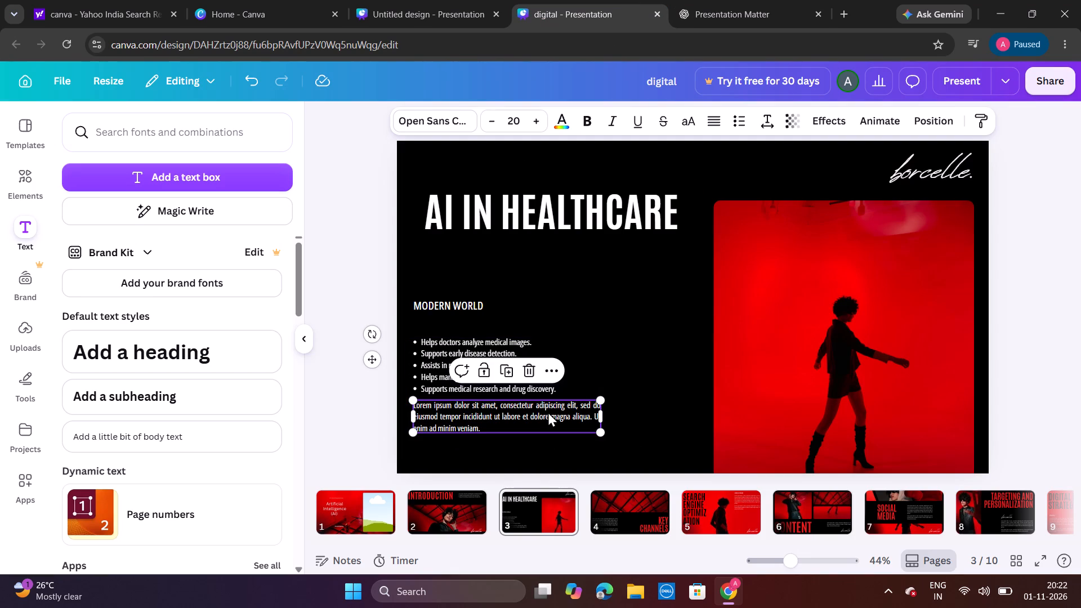
pyautogui.hotkey('ctrl', 'v')
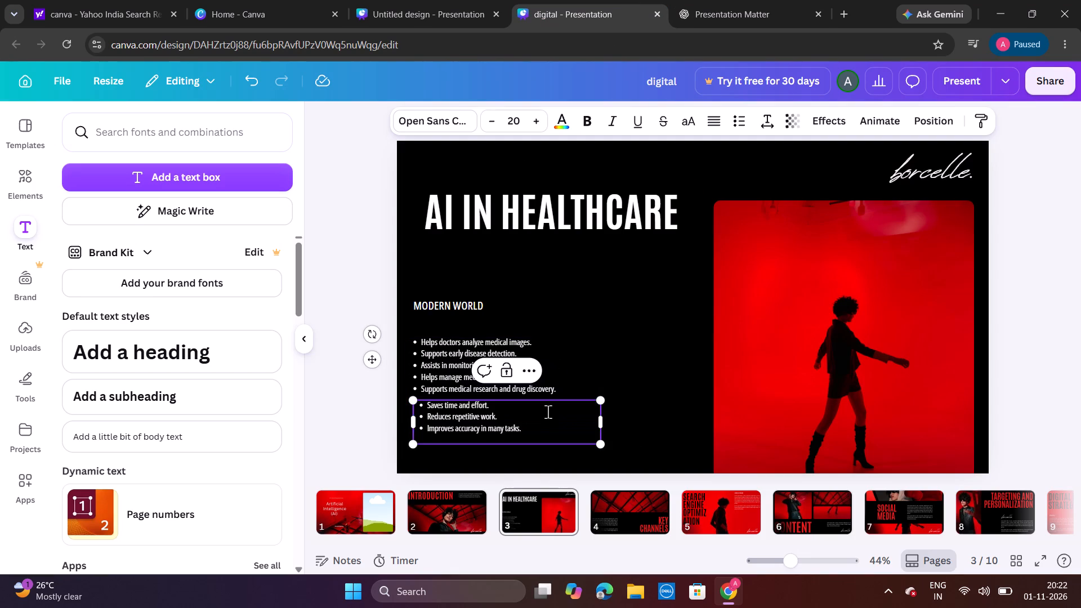
pyautogui.click(631, 392)
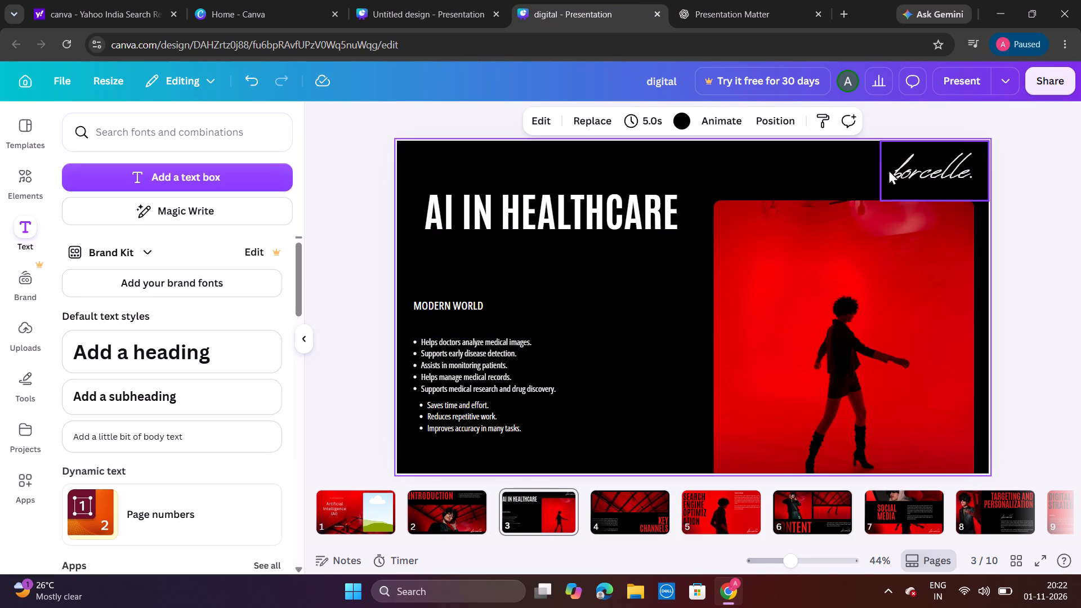
# Browse the suggested stock photos for a replacement for slide 3's red walking-silhouette photo.
pyautogui.click(855, 242)
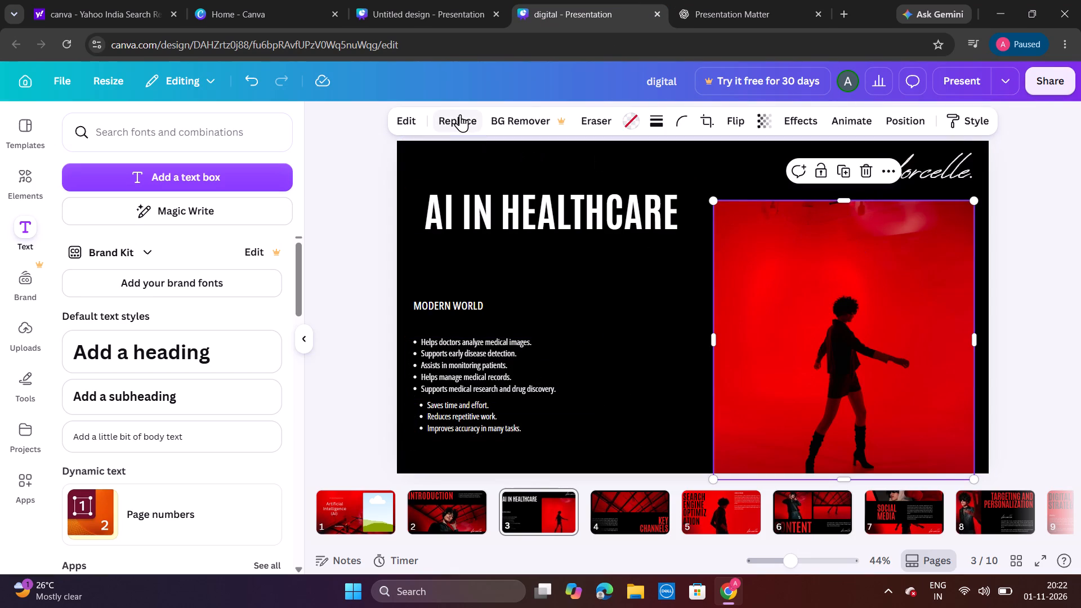
pyautogui.click(460, 114)
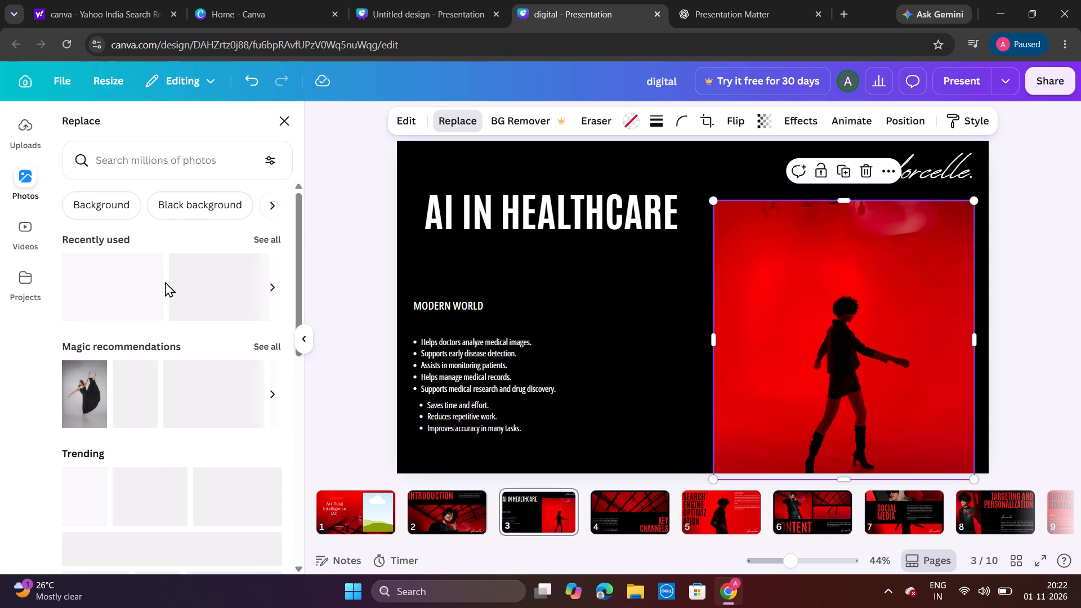
pyautogui.scroll(-3, 155, 357)
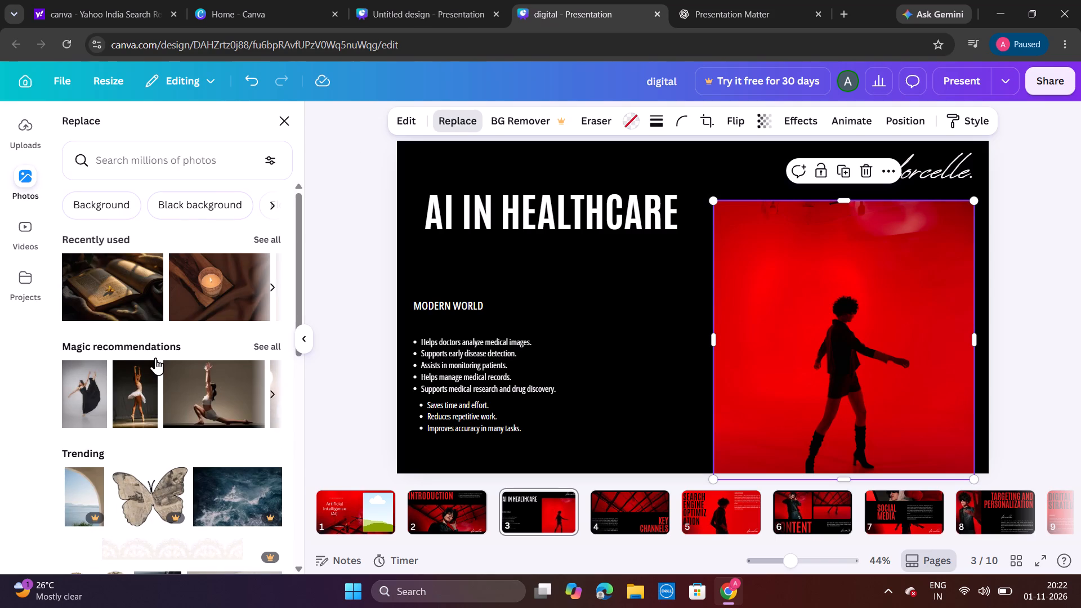
pyautogui.scroll(-5, 155, 357)
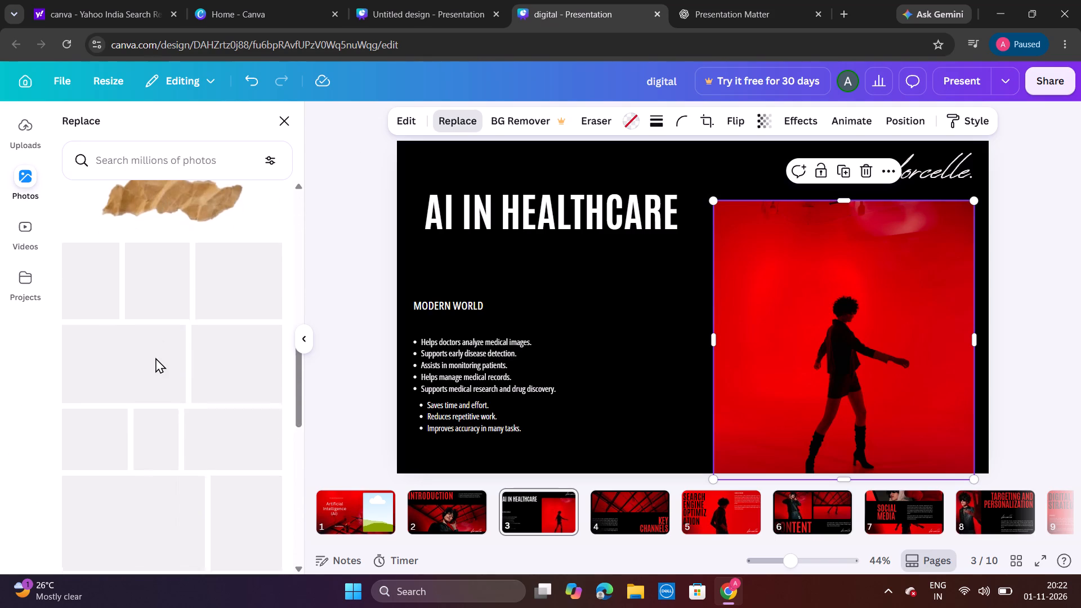
pyautogui.scroll(-3, 155, 357)
pyautogui.scroll(1, 155, 357)
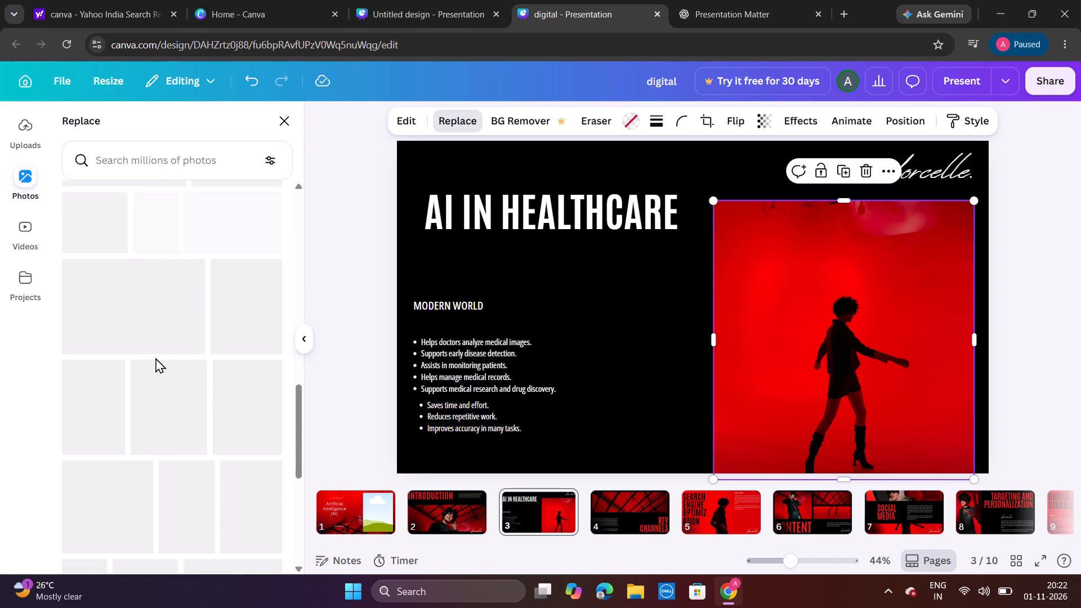
pyautogui.scroll(5, 155, 357)
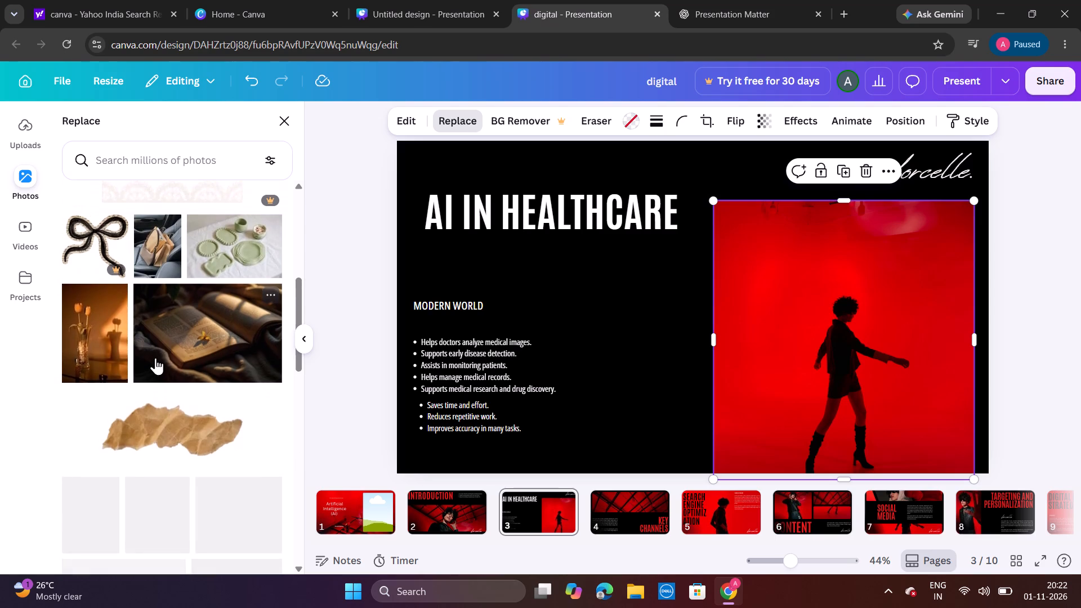
pyautogui.scroll(-3, 155, 357)
pyautogui.scroll(3, 155, 357)
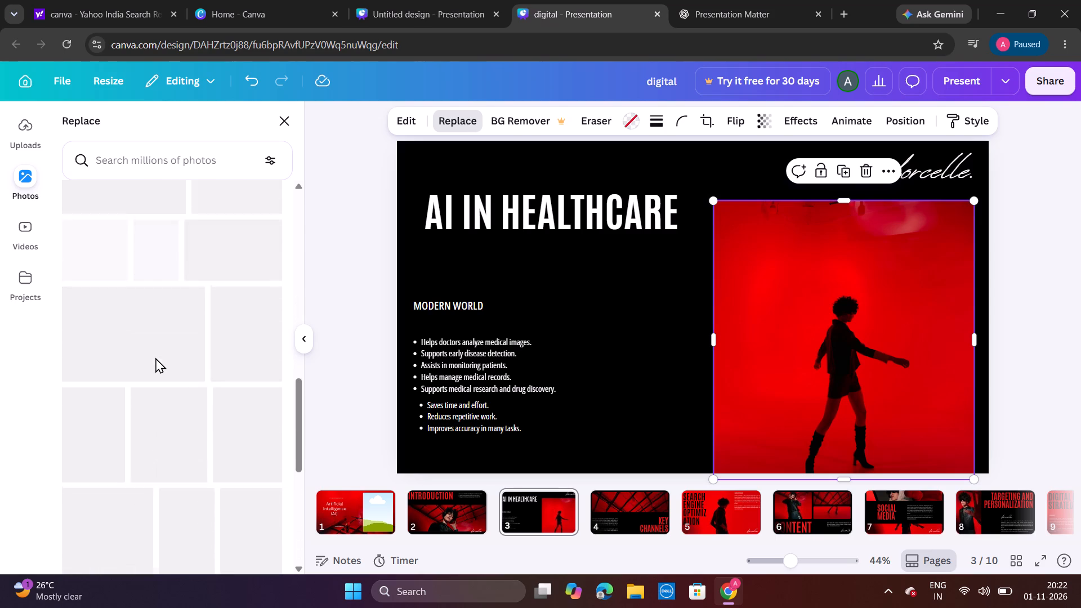
pyautogui.scroll(2, 155, 357)
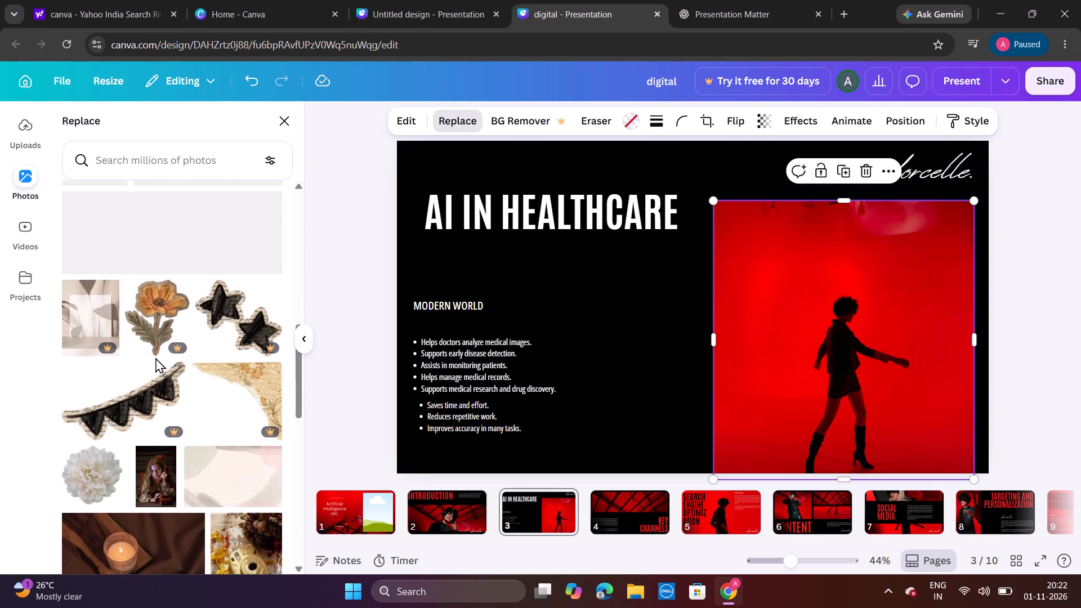
pyautogui.scroll(-1, 139, 370)
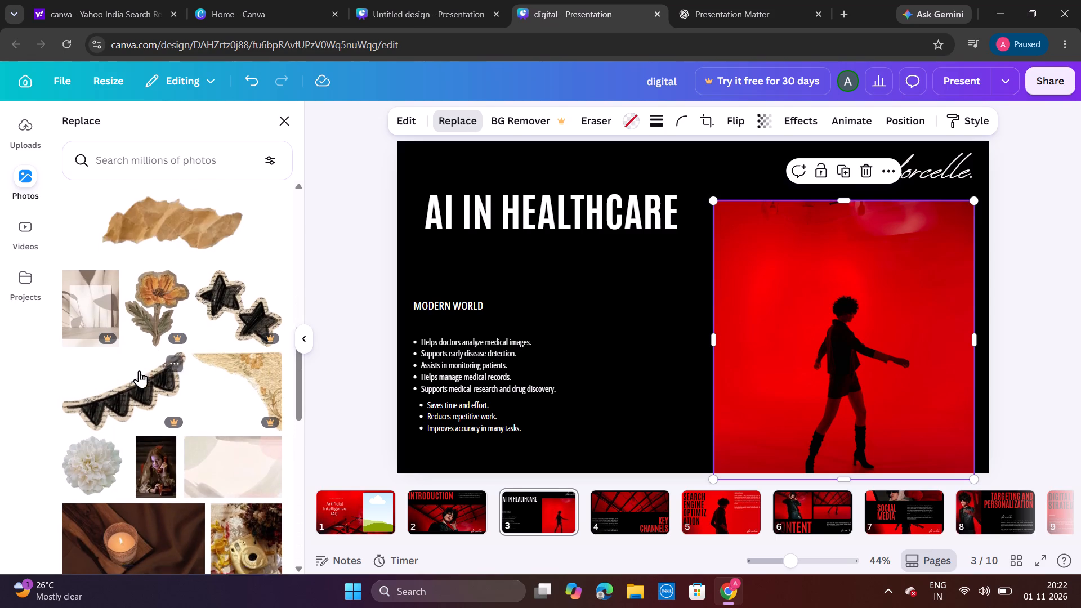
pyautogui.scroll(-4, 139, 370)
pyautogui.hscroll(1, 139, 370)
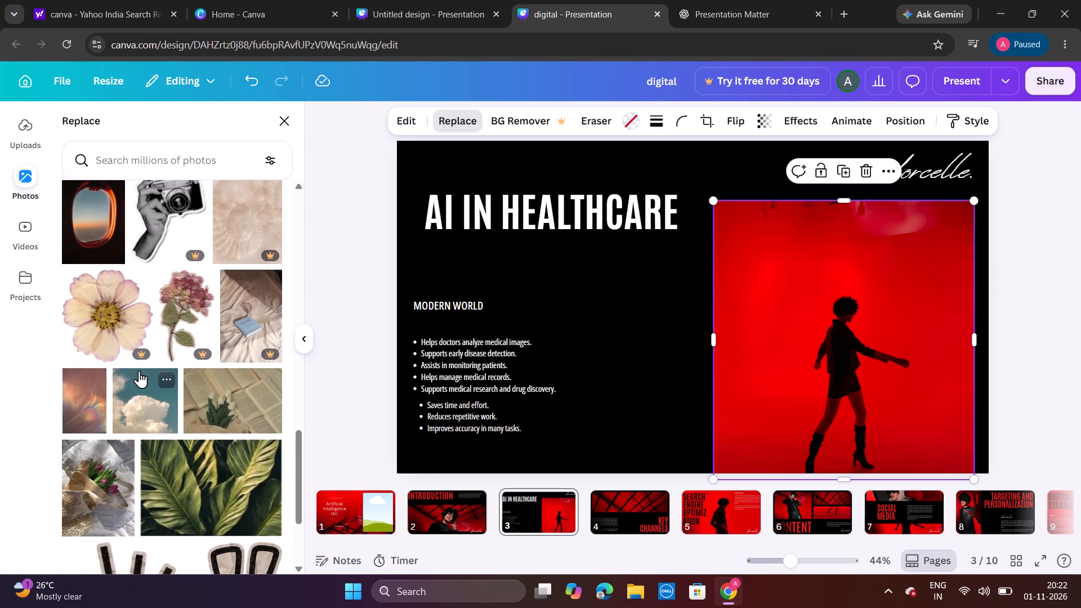
pyautogui.hscroll(1, 139, 370)
pyautogui.scroll(-5, 139, 370)
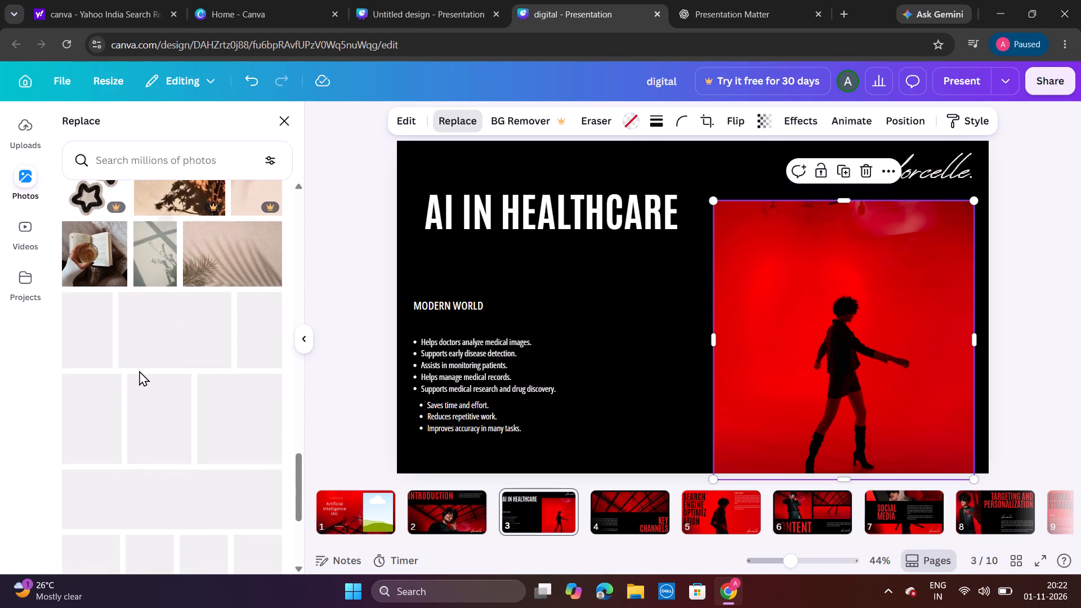
pyautogui.scroll(-3, 139, 370)
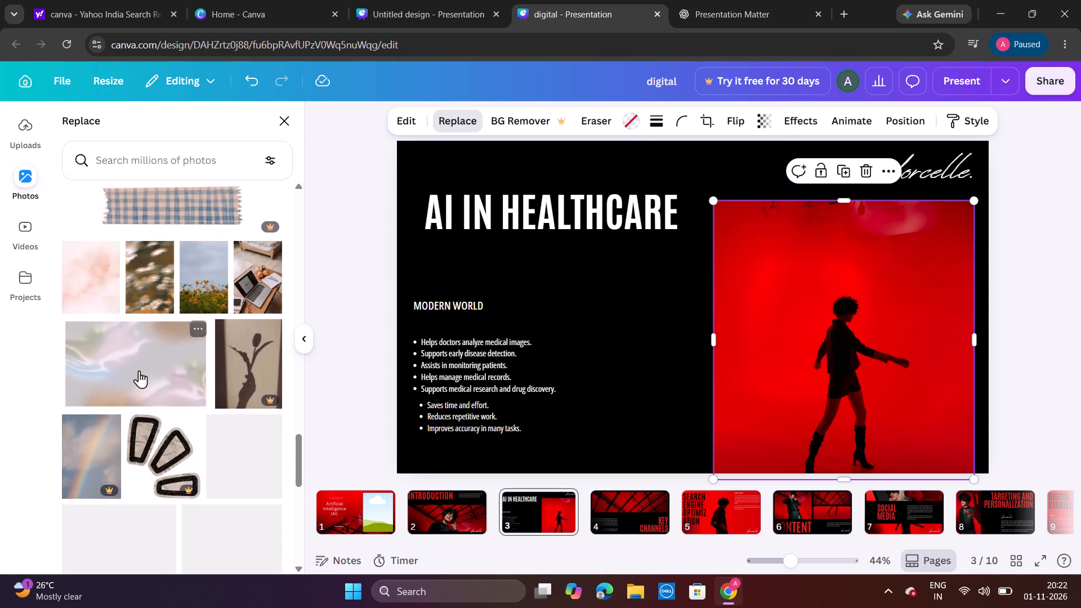
pyautogui.scroll(-2, 139, 370)
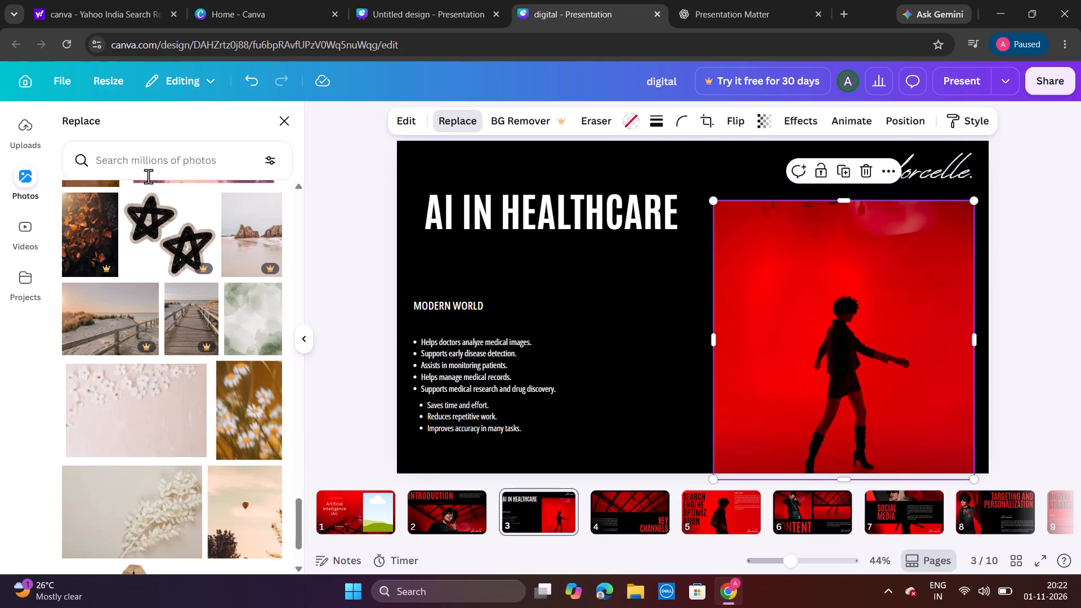
# Search the photos for "ai in healthcare" and replace slide 3's picture with the photo of two doctors and a blue clipboard.
pyautogui.click(148, 176)
pyautogui.click(164, 158)
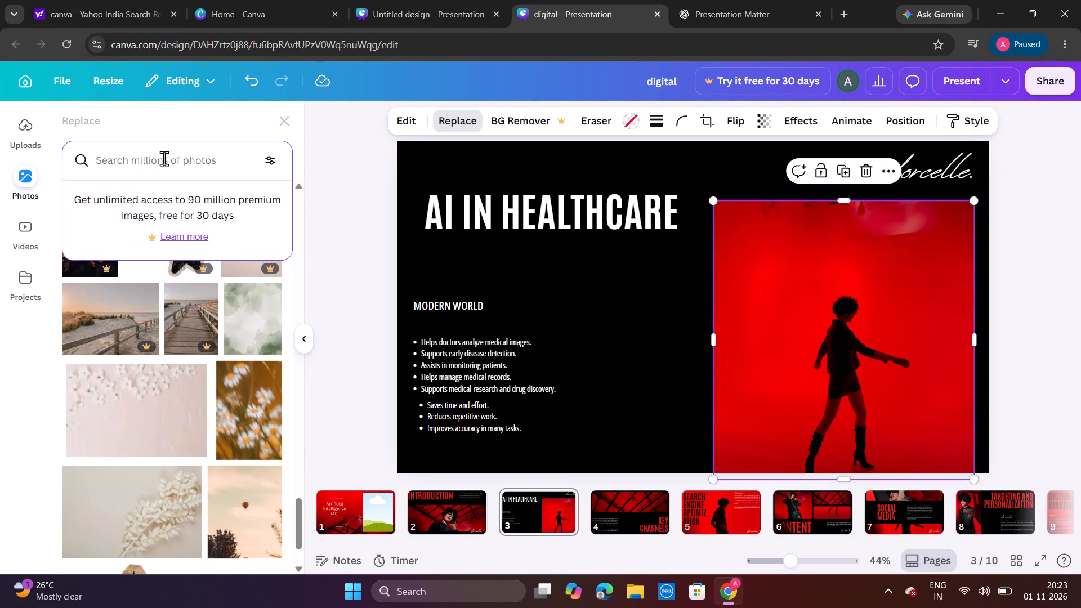
pyautogui.write('ai')
pyautogui.press('space')
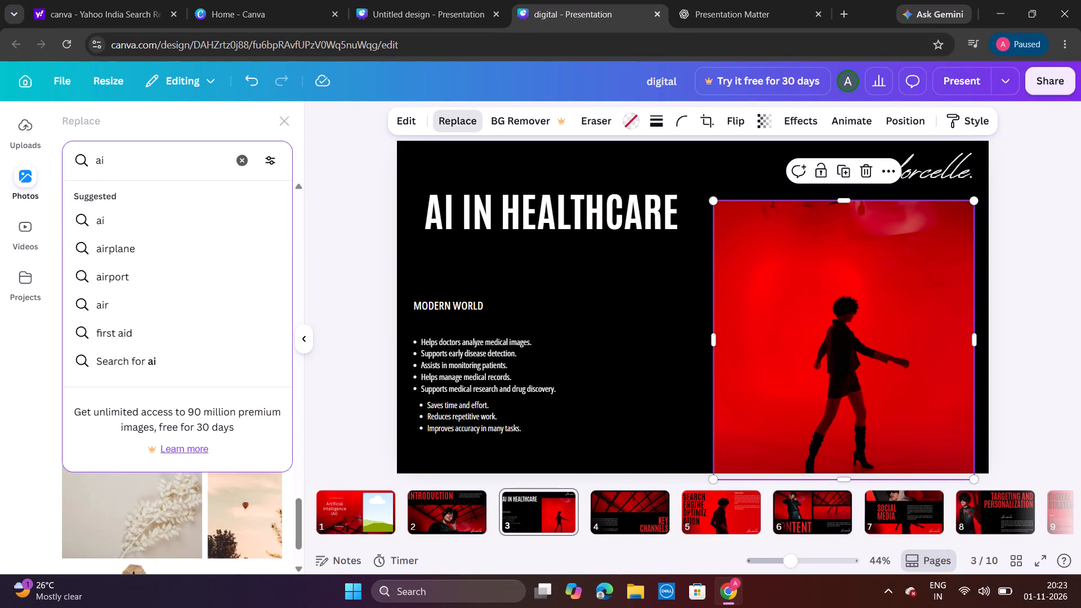
pyautogui.write('heal')
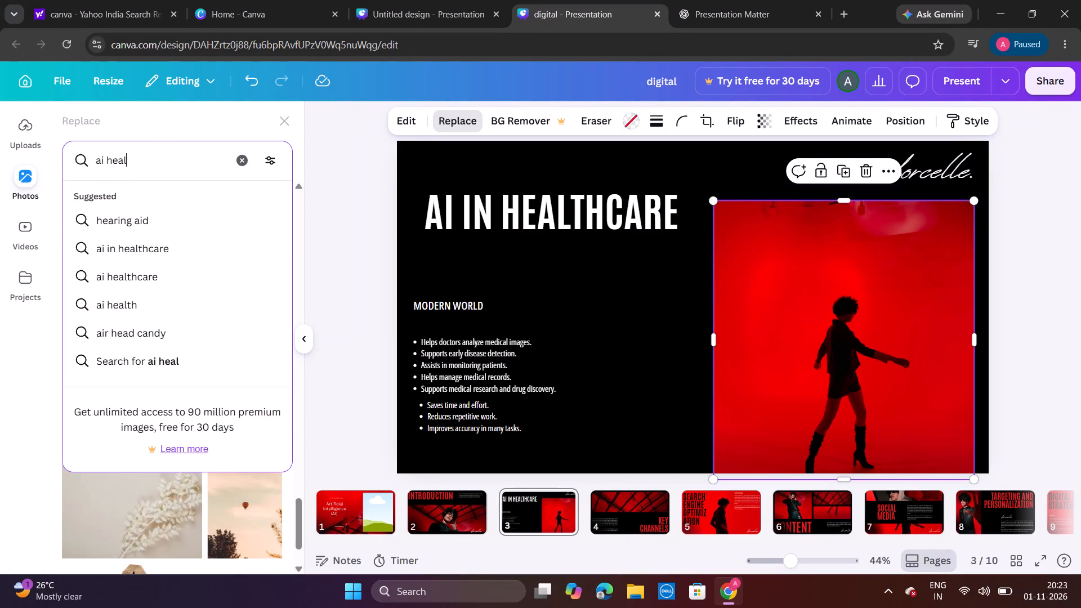
pyautogui.press('Down')
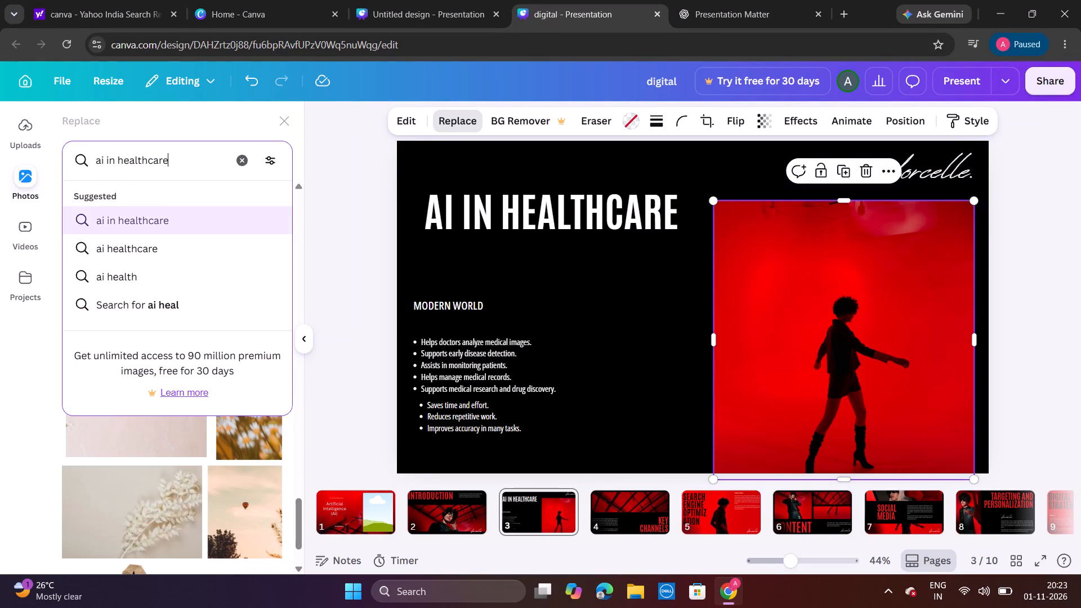
pyautogui.press('Return')
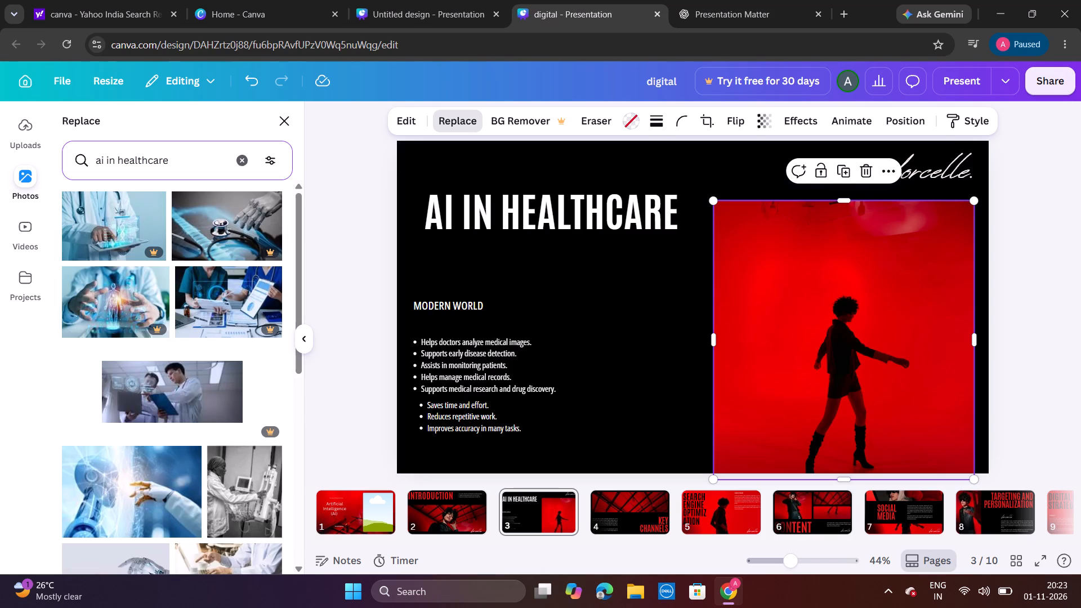
pyautogui.click(160, 392)
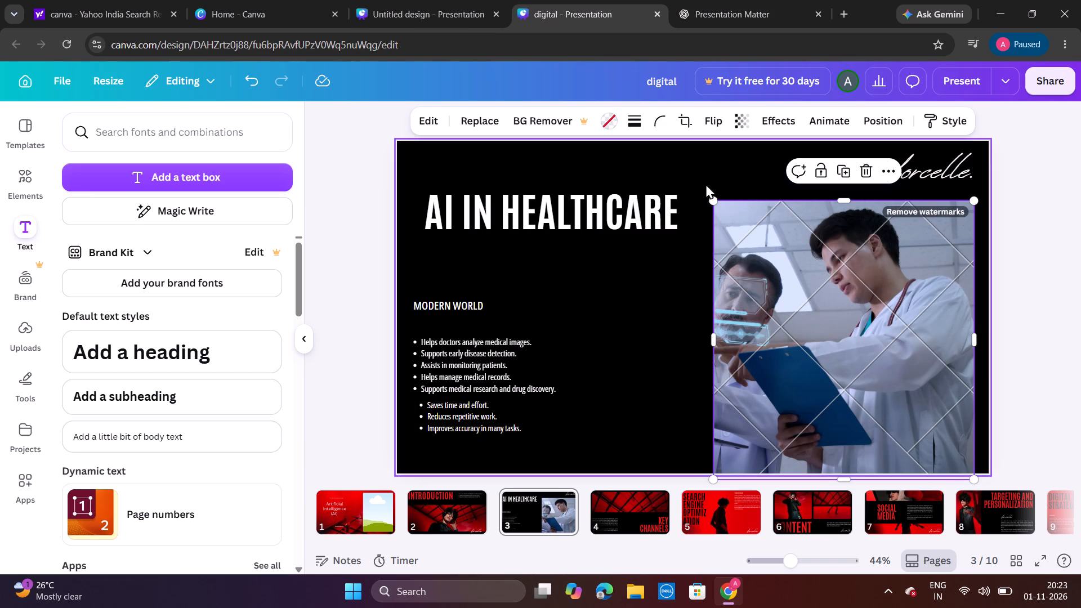
# Shrink slide 3's doctors photo slightly and place it just beside the AI IN HEALTHCARE heading, below the borcelle logo.
pyautogui.moveTo(714, 200); pyautogui.dragTo(744, 227)
pyautogui.moveTo(827, 307); pyautogui.dragTo(819, 251)
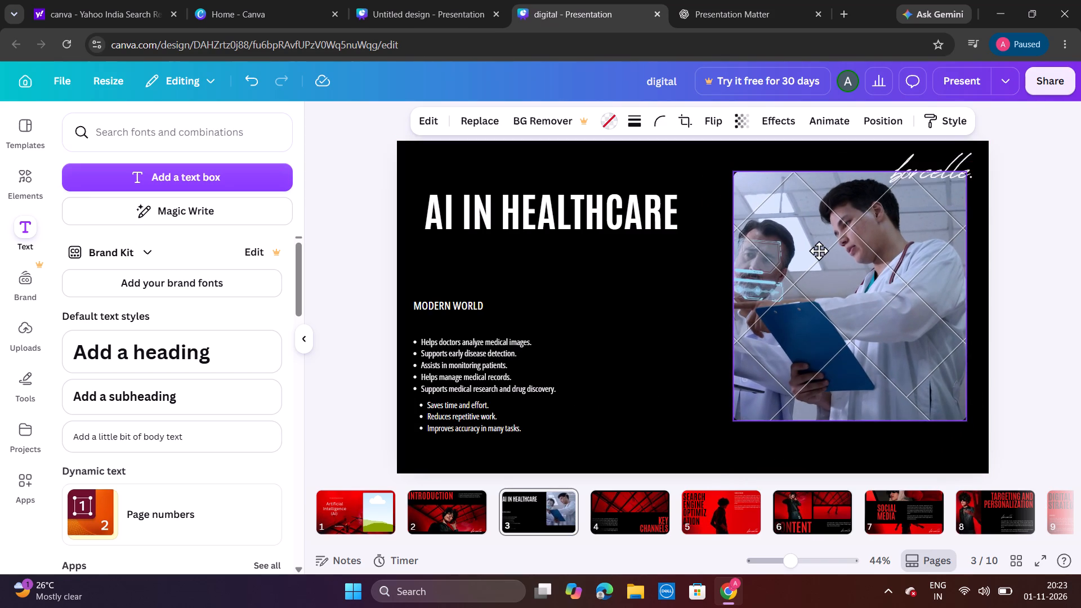
pyautogui.moveTo(819, 251); pyautogui.dragTo(780, 276)
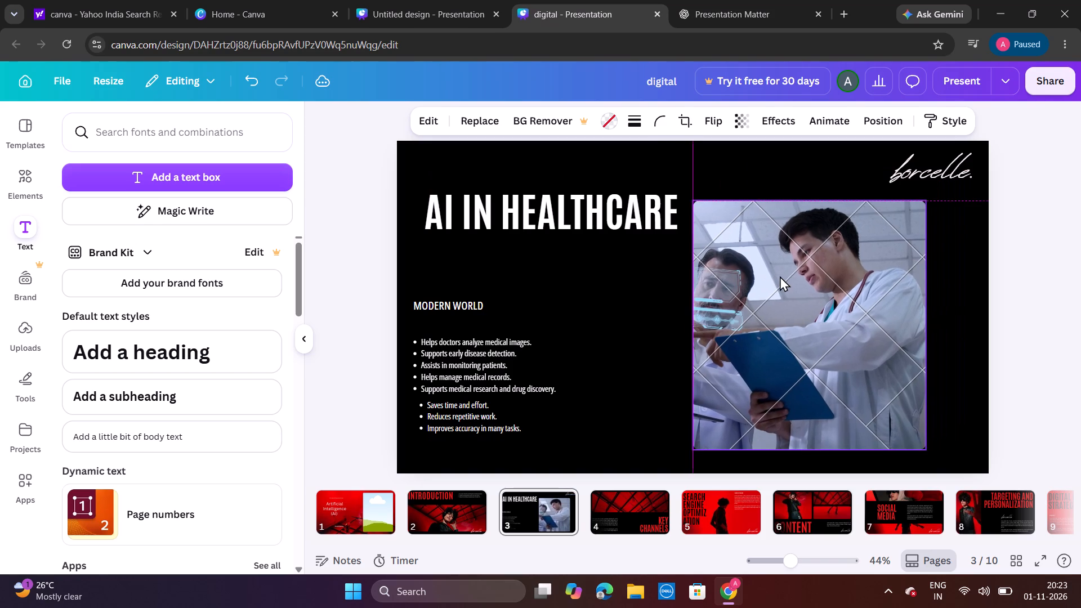
pyautogui.click(780, 276)
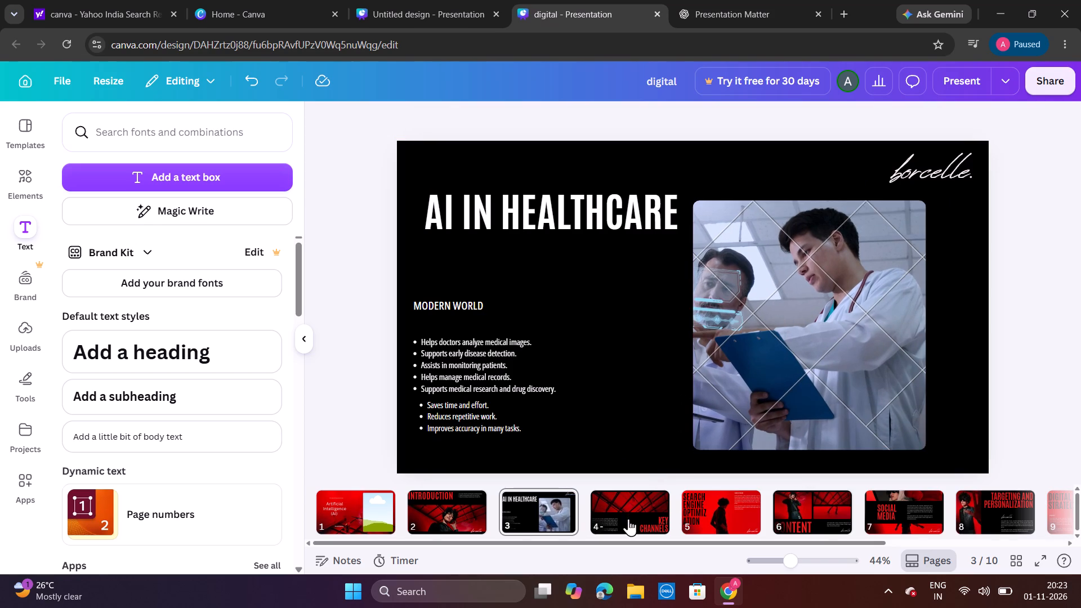
# Replace the wide portrait photo on slide 2, Introduction, with the blue image of a robot and a reaching robotic hand.
pyautogui.click(459, 504)
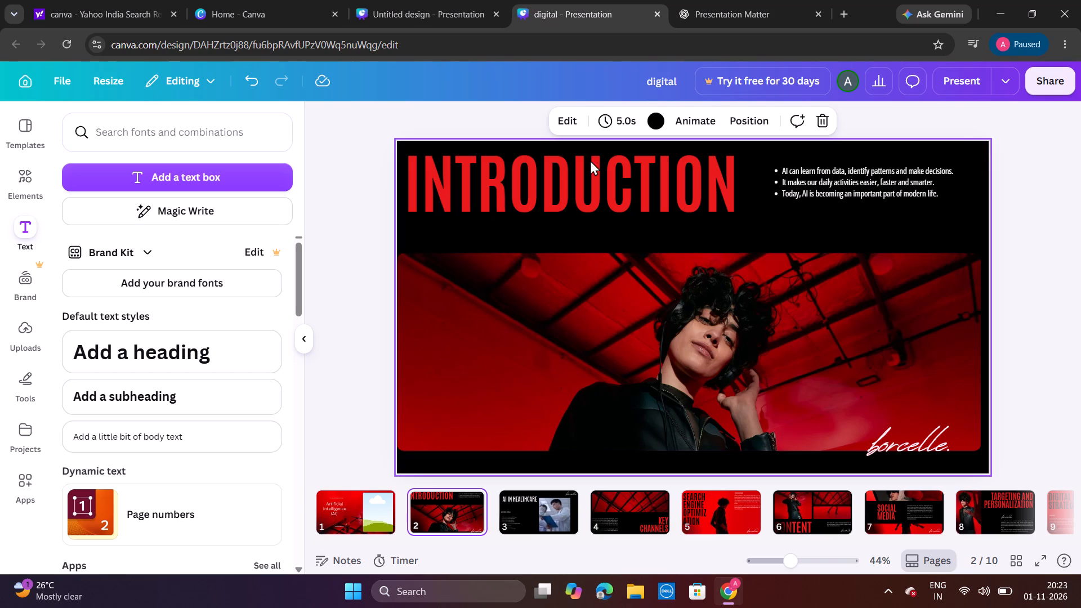
pyautogui.click(575, 317)
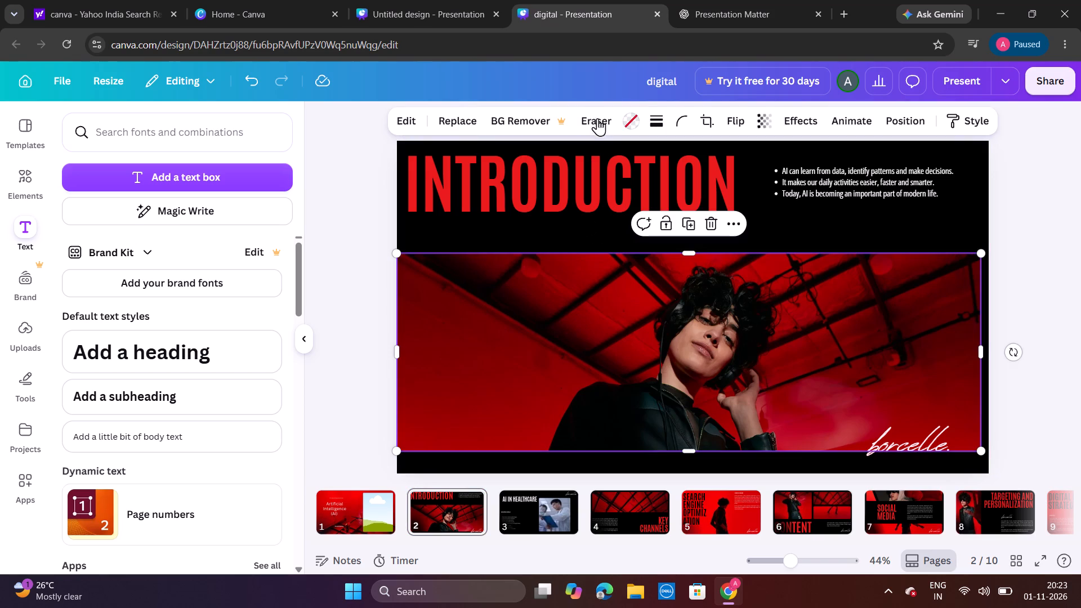
pyautogui.click(469, 128)
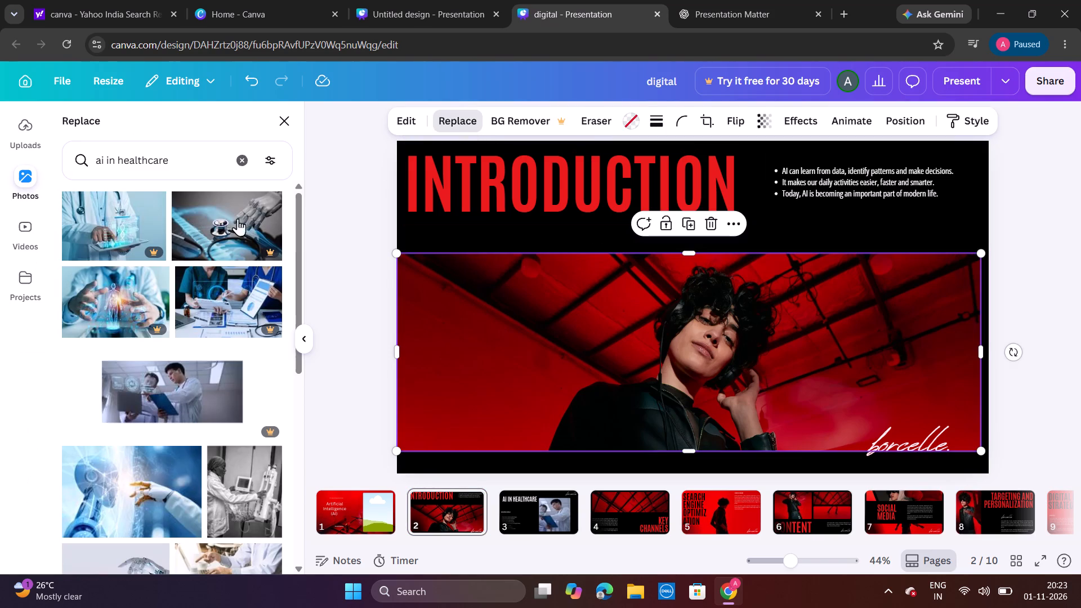
pyautogui.scroll(-2, 193, 320)
pyautogui.click(129, 436)
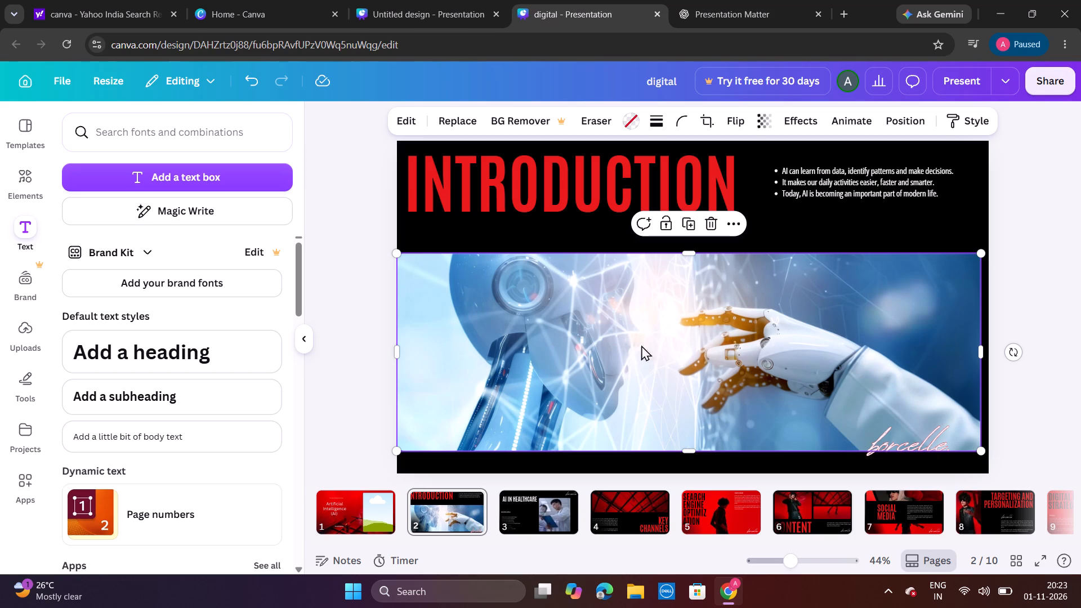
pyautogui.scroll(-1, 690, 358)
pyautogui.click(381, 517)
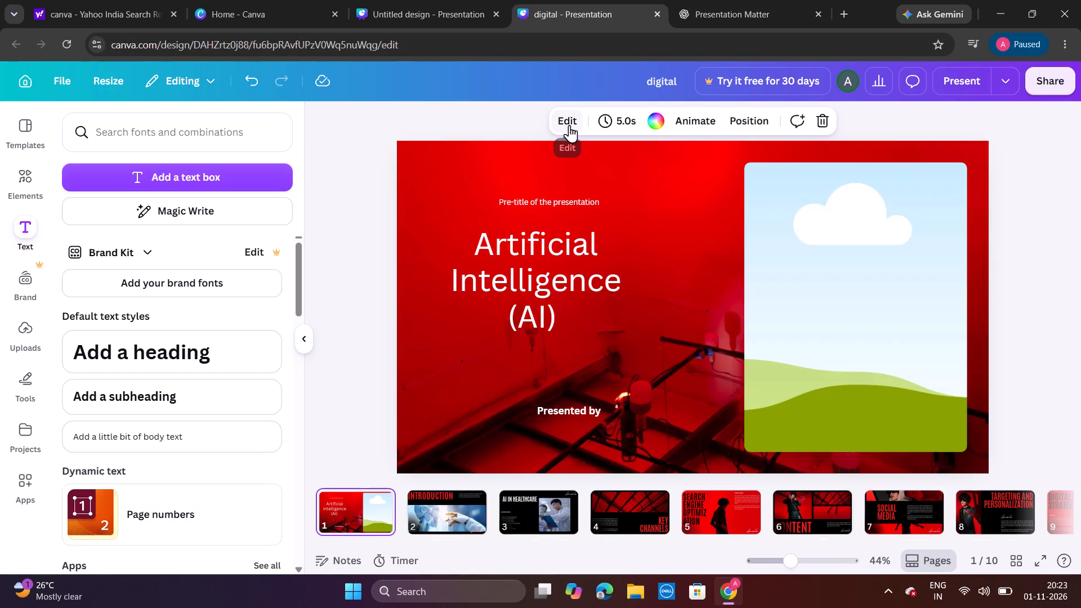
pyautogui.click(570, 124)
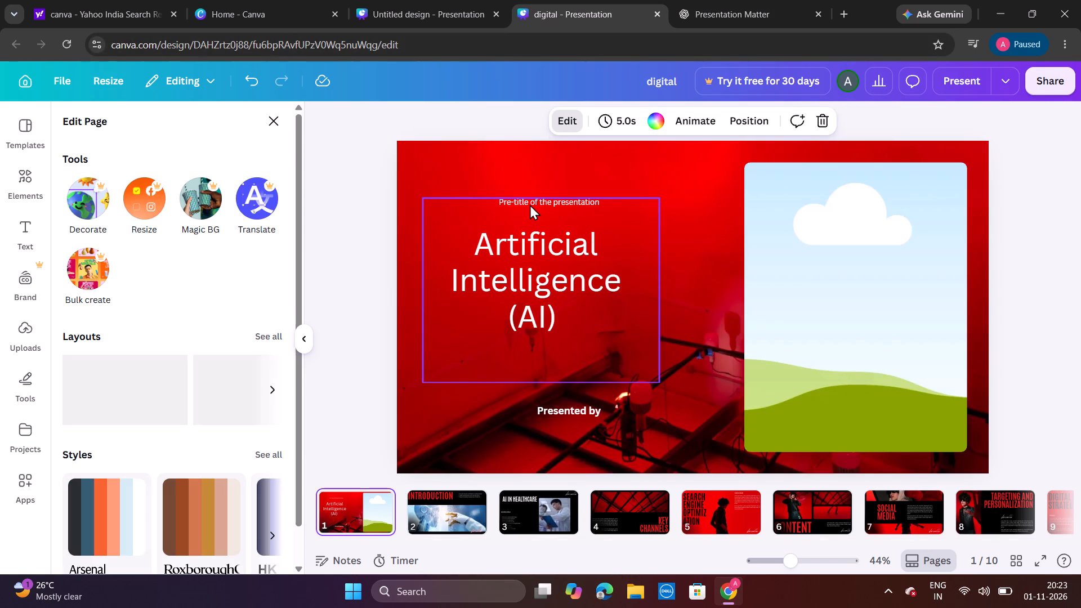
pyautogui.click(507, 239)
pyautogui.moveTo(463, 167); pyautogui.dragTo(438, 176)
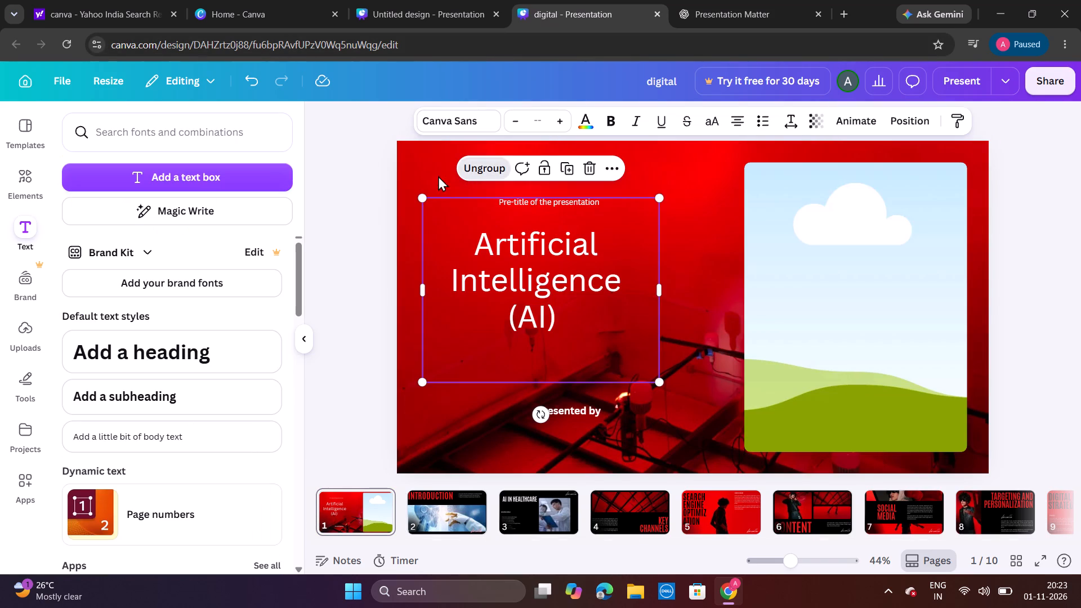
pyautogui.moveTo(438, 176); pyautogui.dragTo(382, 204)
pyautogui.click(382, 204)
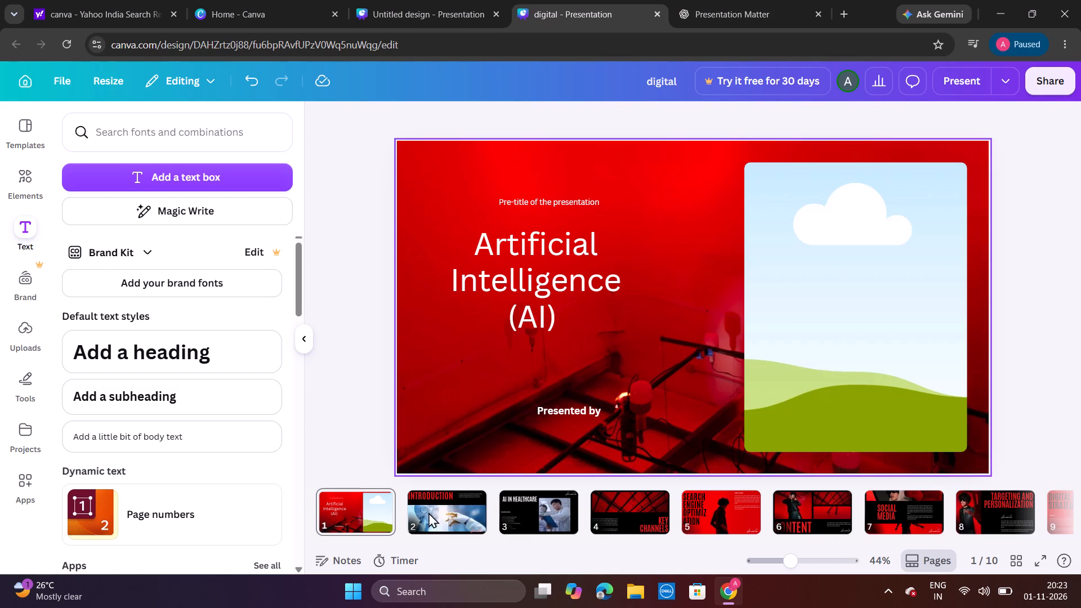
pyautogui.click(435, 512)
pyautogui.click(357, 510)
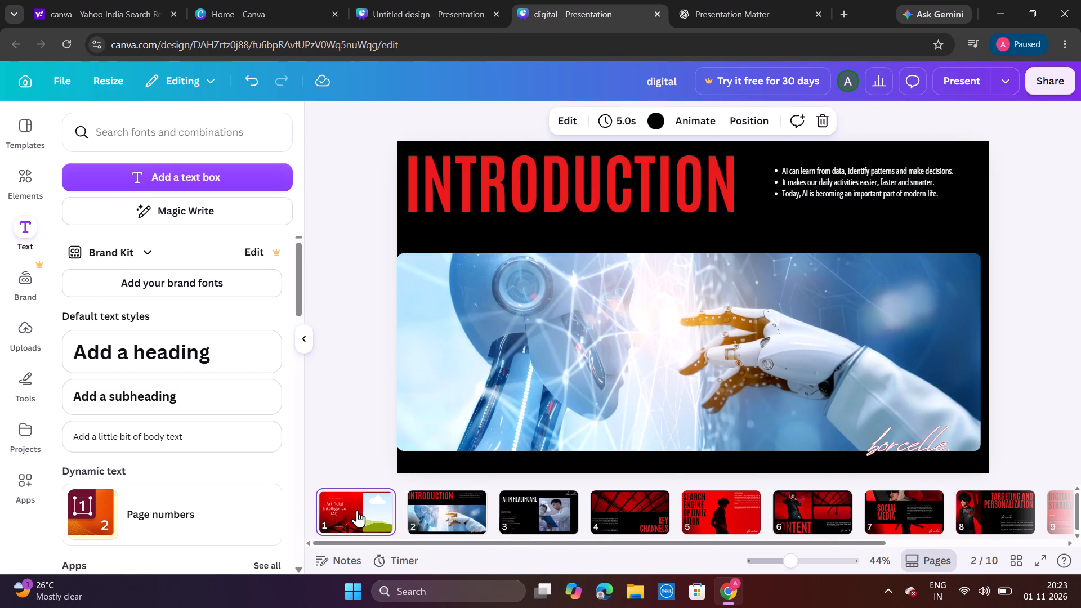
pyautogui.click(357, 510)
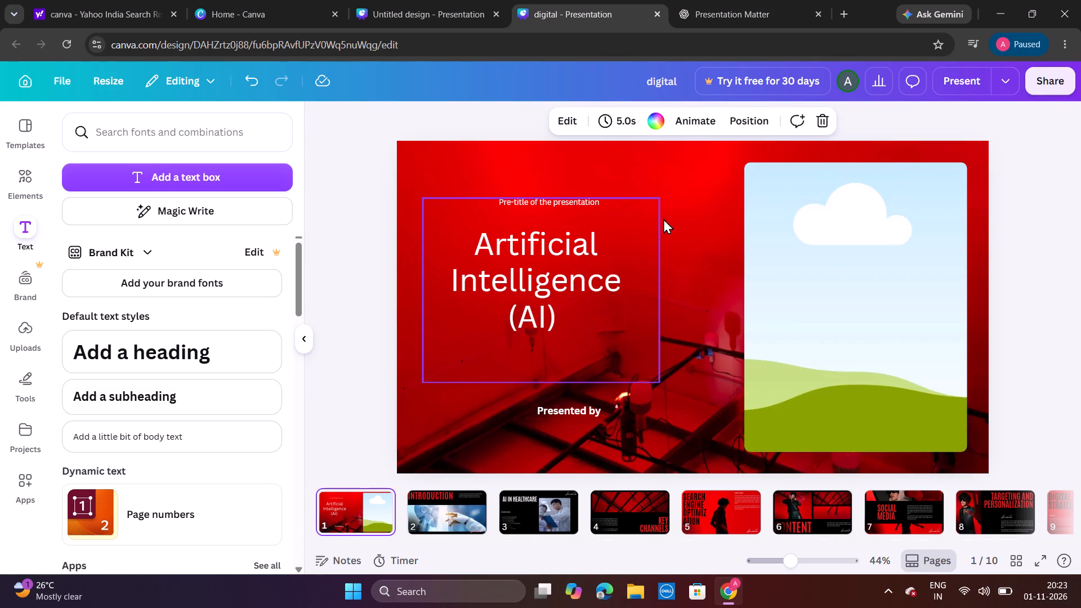
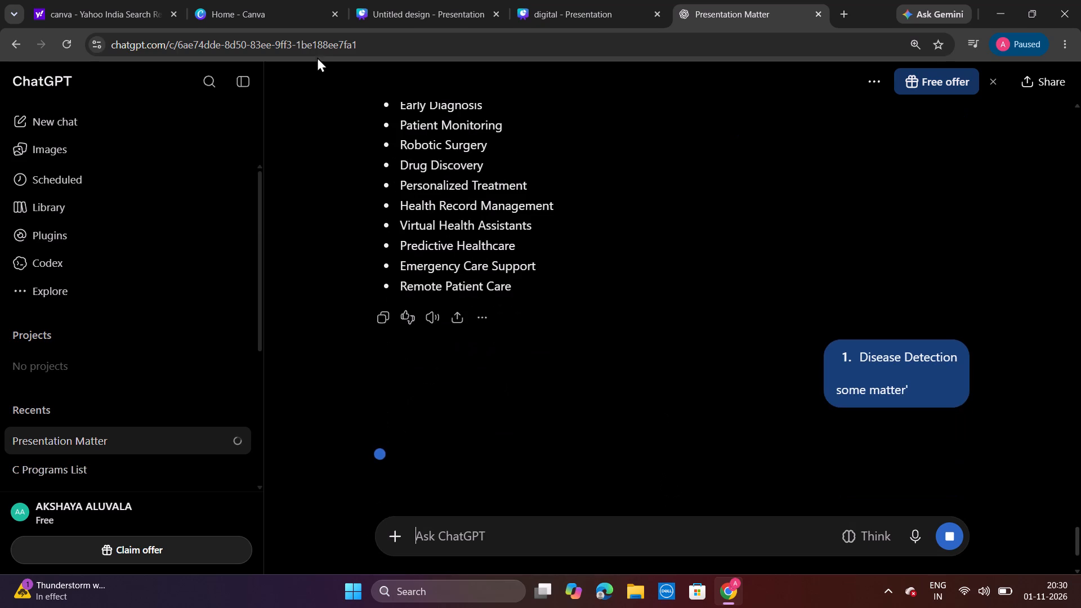
# Switch to the "digital" presentation in Canva and shift slide 4's KEY CHANNELS heading slightly inward and down.
pyautogui.click(601, 3)
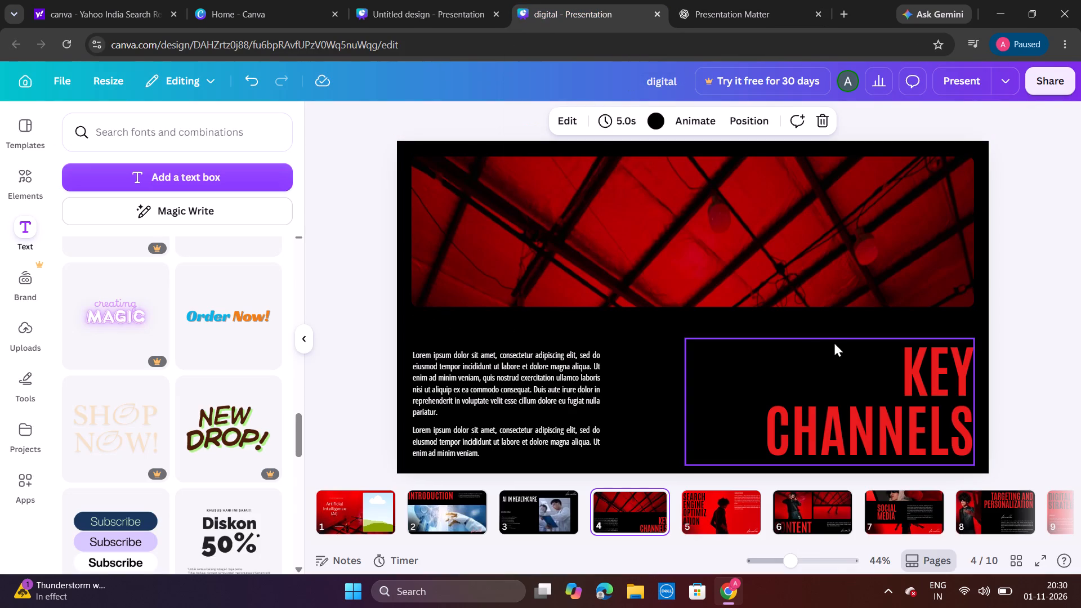
pyautogui.click(877, 363)
pyautogui.moveTo(877, 363); pyautogui.dragTo(883, 368)
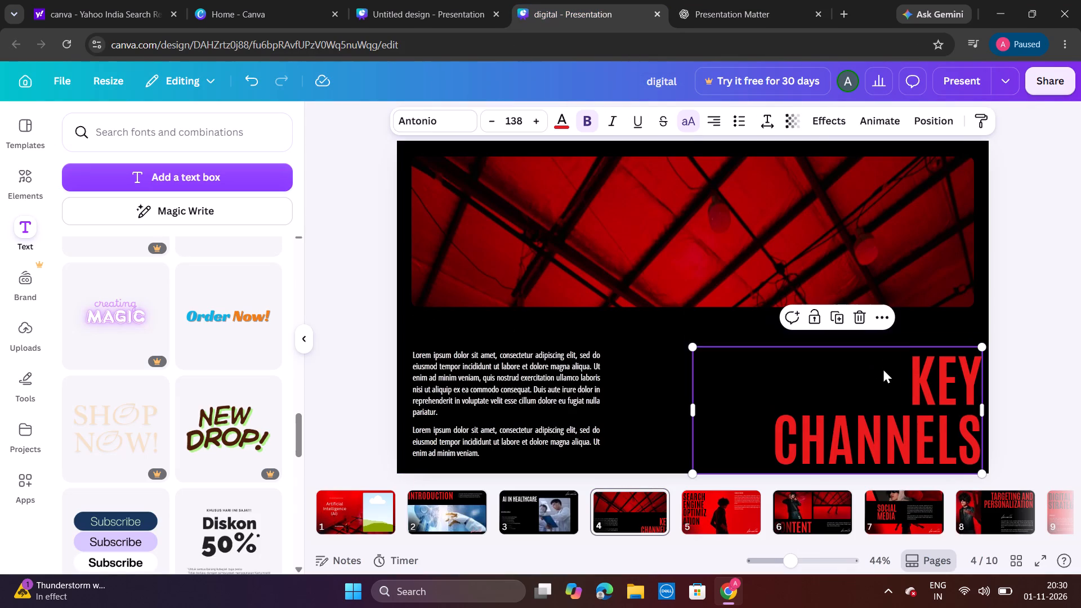
pyautogui.moveTo(852, 355); pyautogui.dragTo(818, 353)
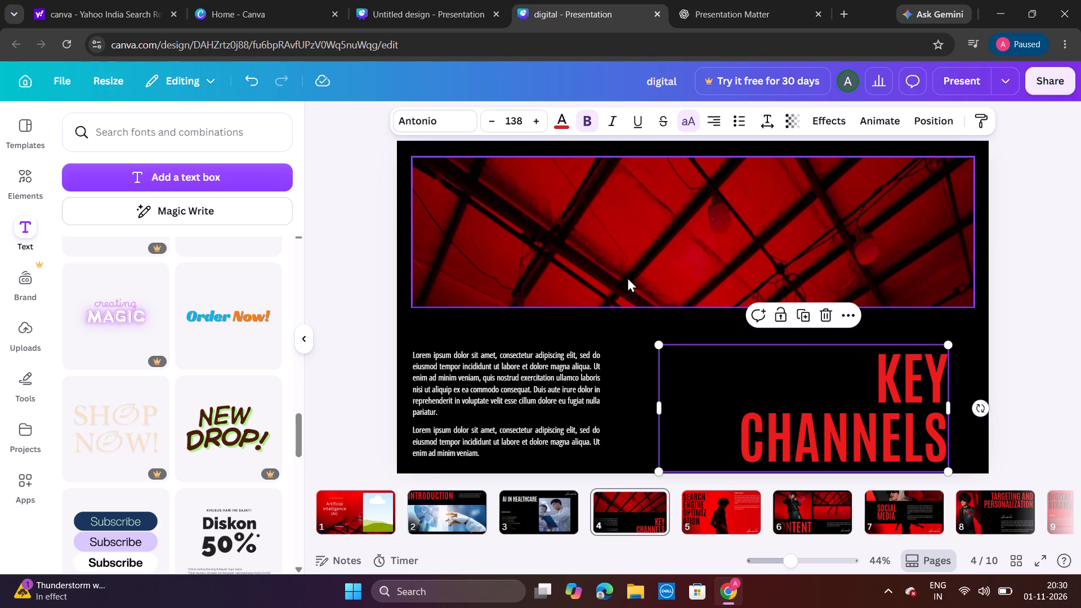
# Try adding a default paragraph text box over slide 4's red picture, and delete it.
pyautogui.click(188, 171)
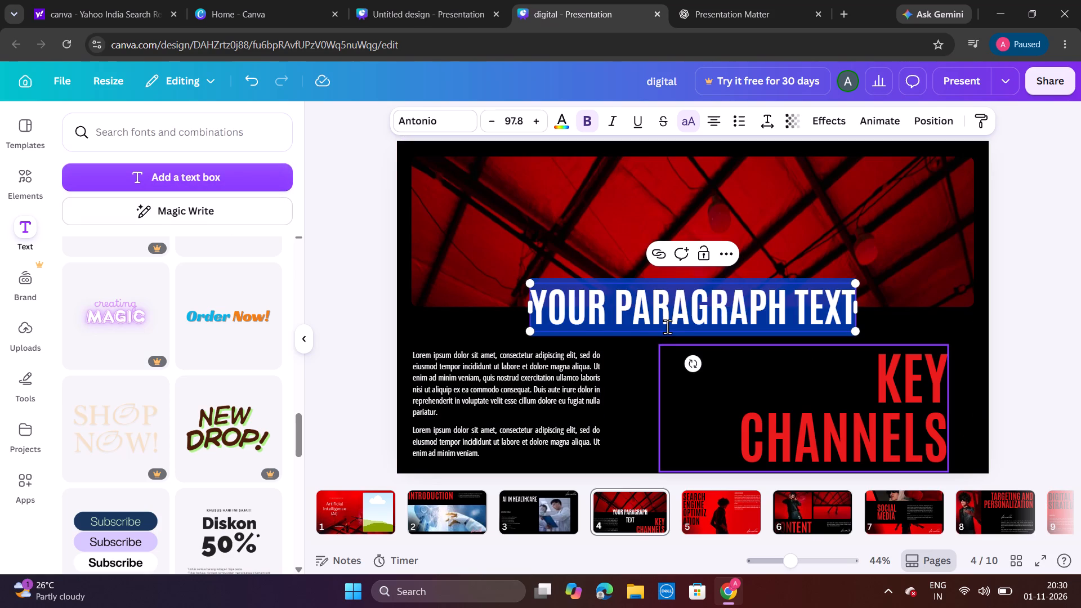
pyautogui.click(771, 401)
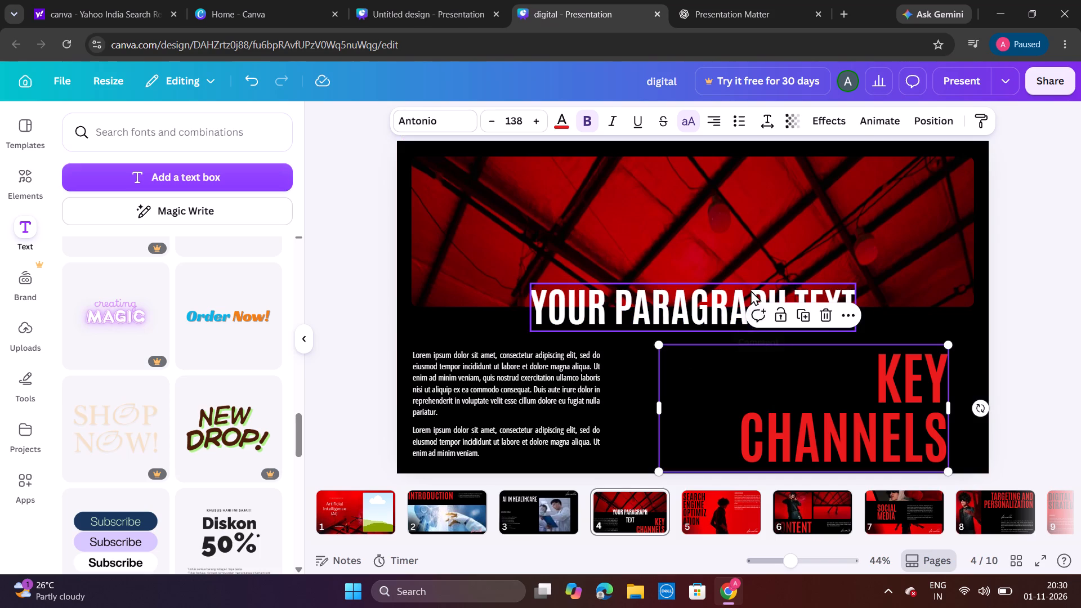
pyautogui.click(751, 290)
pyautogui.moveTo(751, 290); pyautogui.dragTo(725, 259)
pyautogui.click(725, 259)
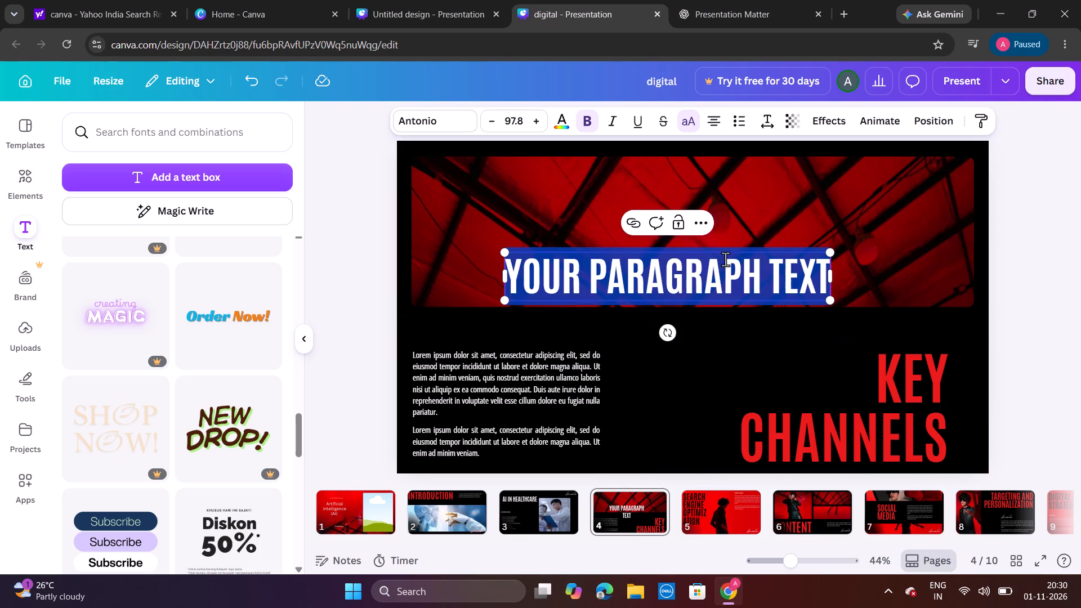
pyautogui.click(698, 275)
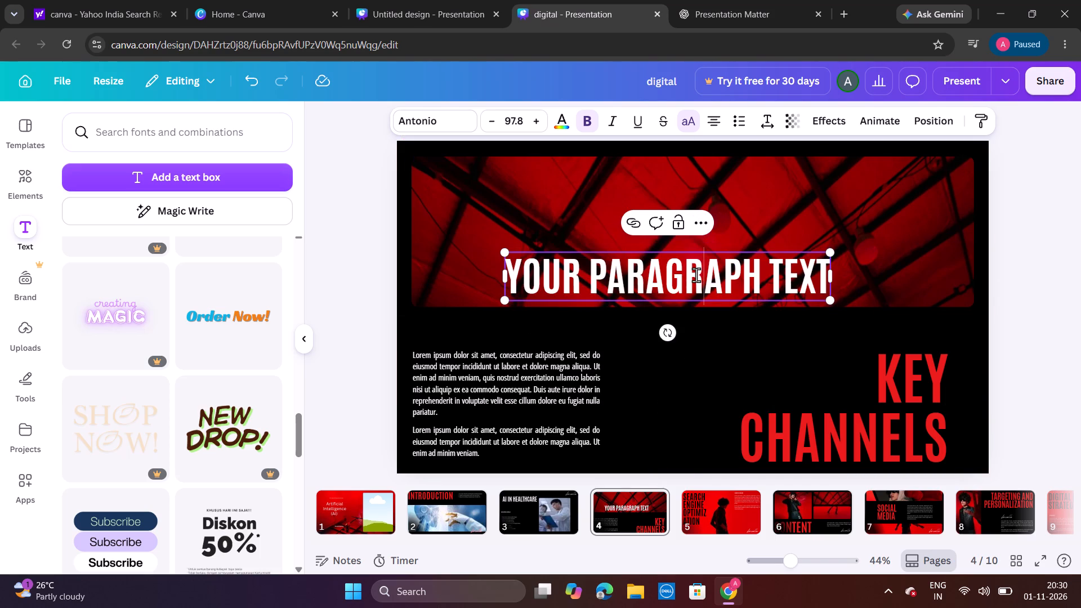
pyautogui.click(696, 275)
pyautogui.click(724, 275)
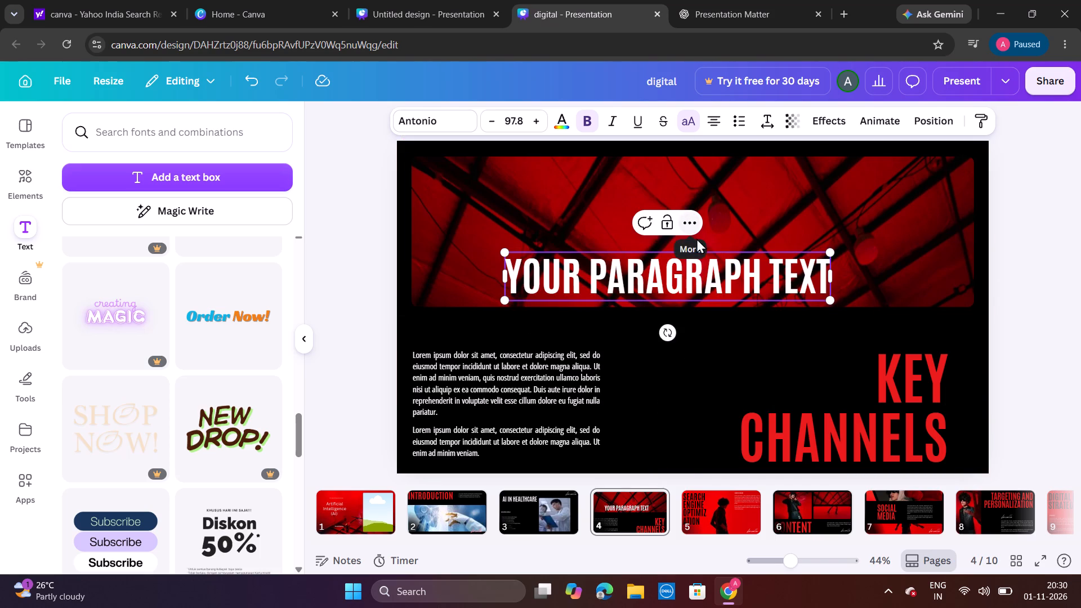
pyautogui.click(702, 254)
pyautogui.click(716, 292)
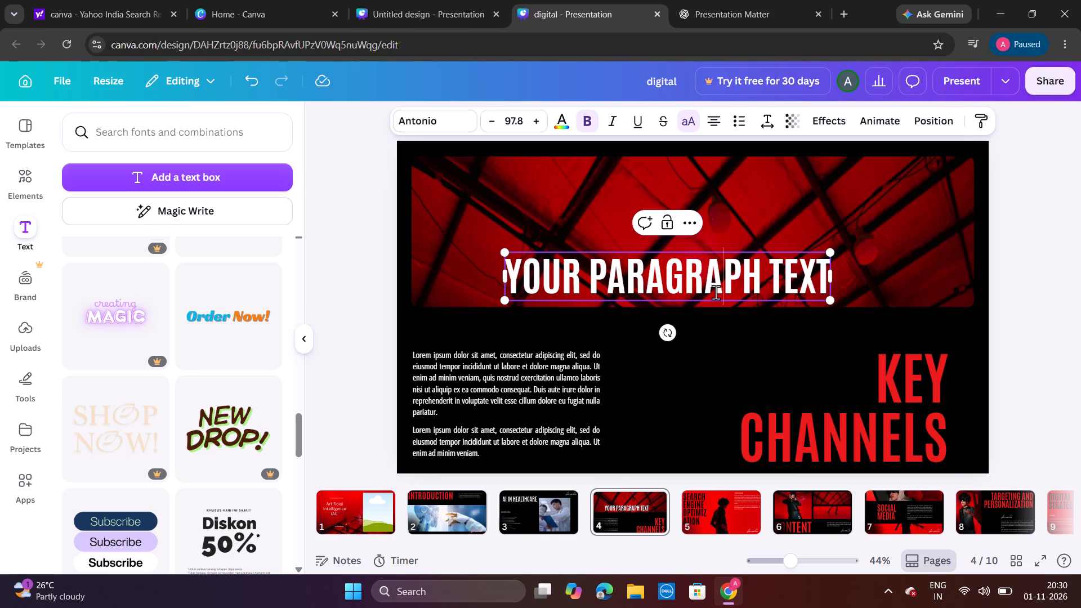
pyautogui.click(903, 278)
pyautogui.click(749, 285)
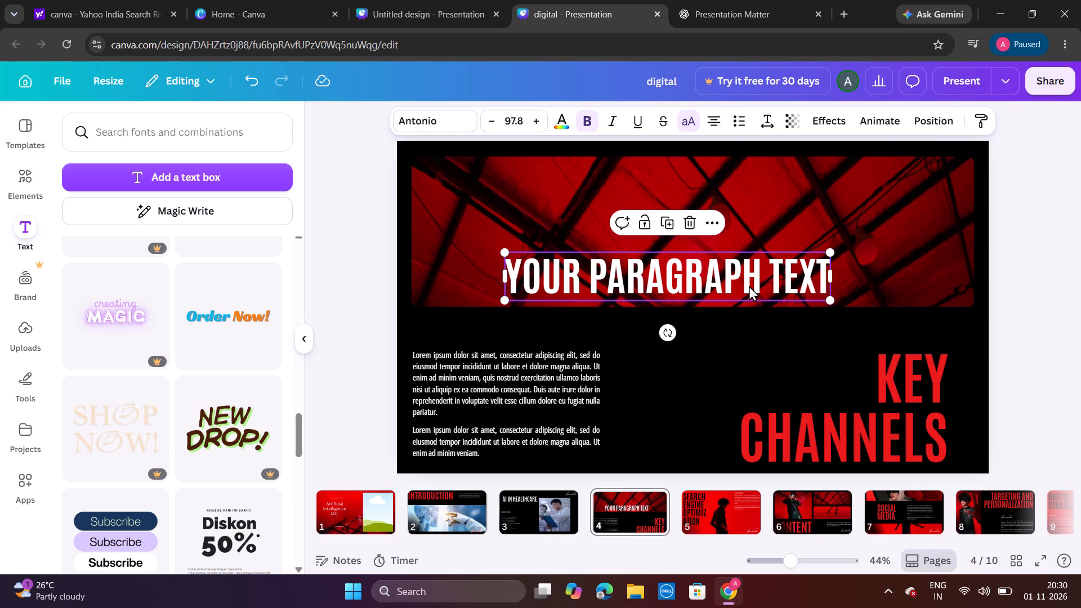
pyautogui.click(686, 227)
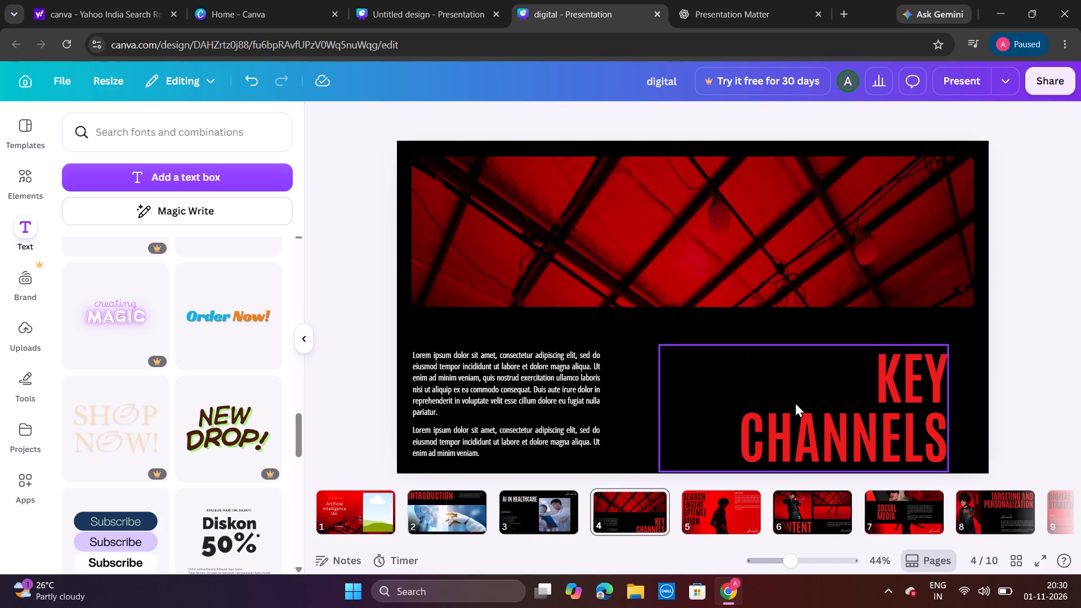
# Delete the KEY CHANNELS heading from slide 4.
pyautogui.click(795, 402)
pyautogui.click(823, 320)
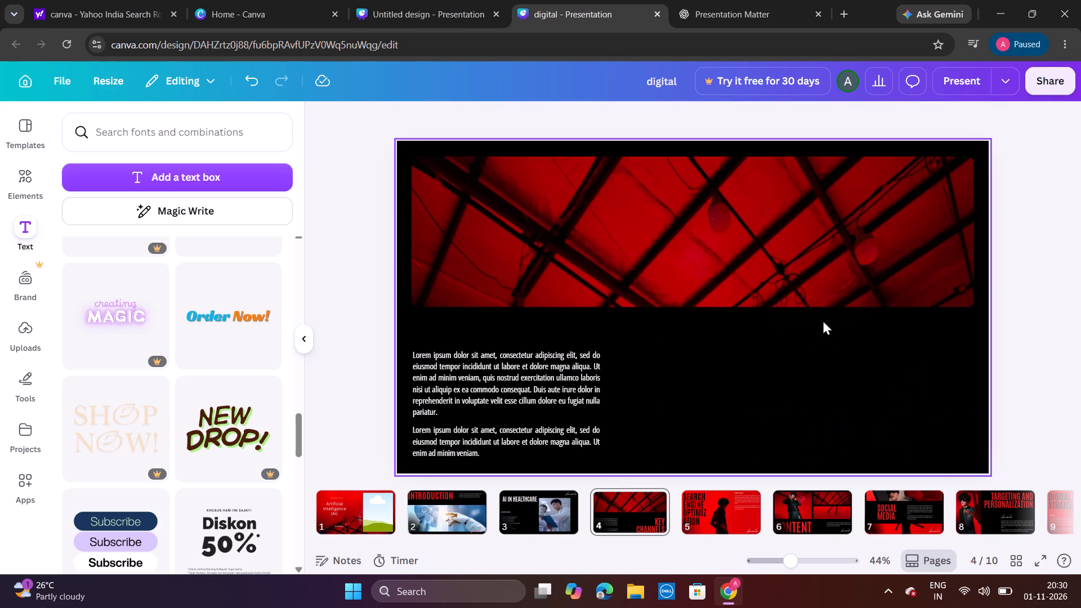
# Add a text box on slide 4 containing the copied "Disease Detection" text and shrink it to about size 64.
pyautogui.click(257, 174)
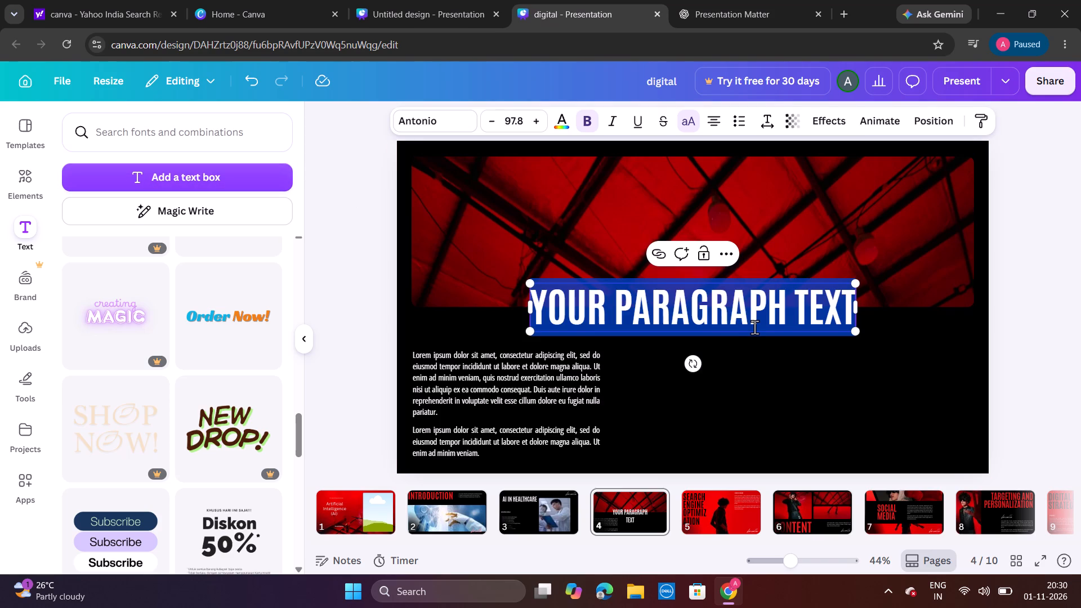
pyautogui.hotkey('ctrl', 'v')
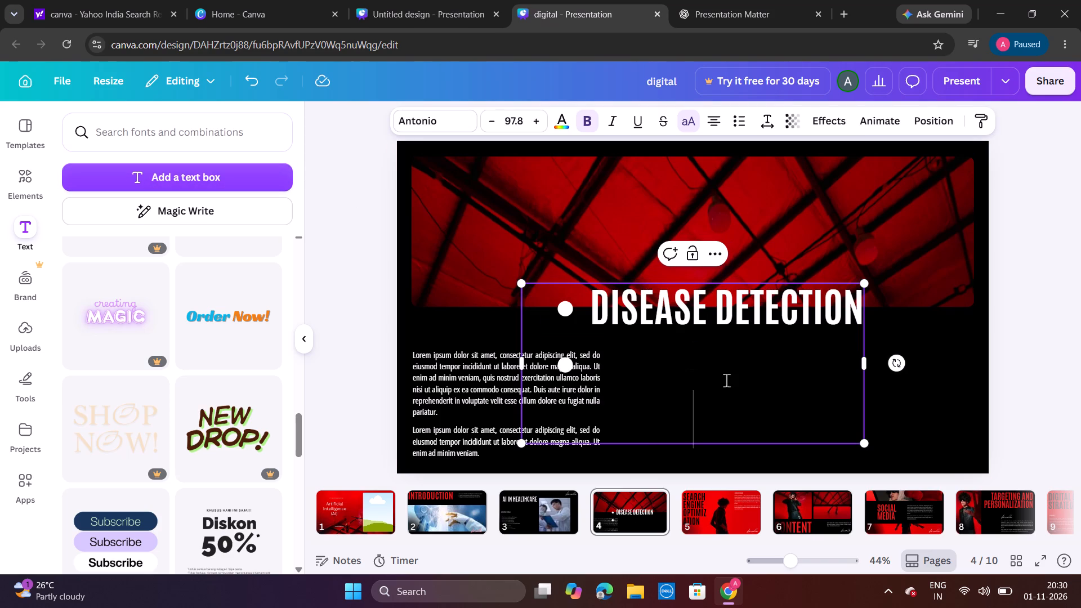
pyautogui.moveTo(868, 440); pyautogui.dragTo(832, 315)
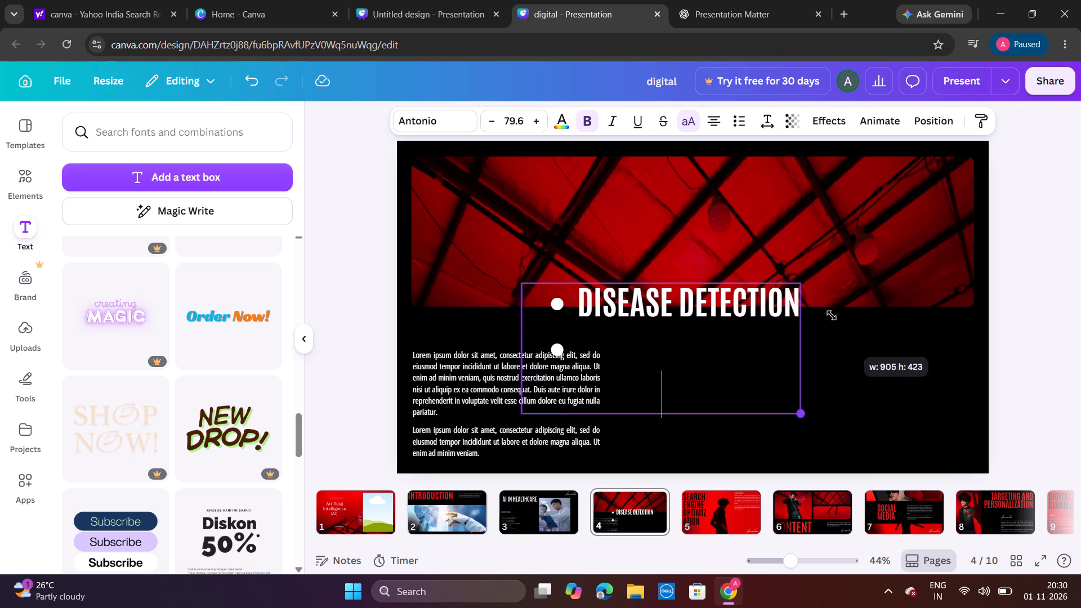
pyautogui.moveTo(832, 315); pyautogui.dragTo(792, 295)
# Remove the extra bulleted line and the bullet from the new text box, keeping the full words DISEASE DETECTION.
pyautogui.click(638, 334)
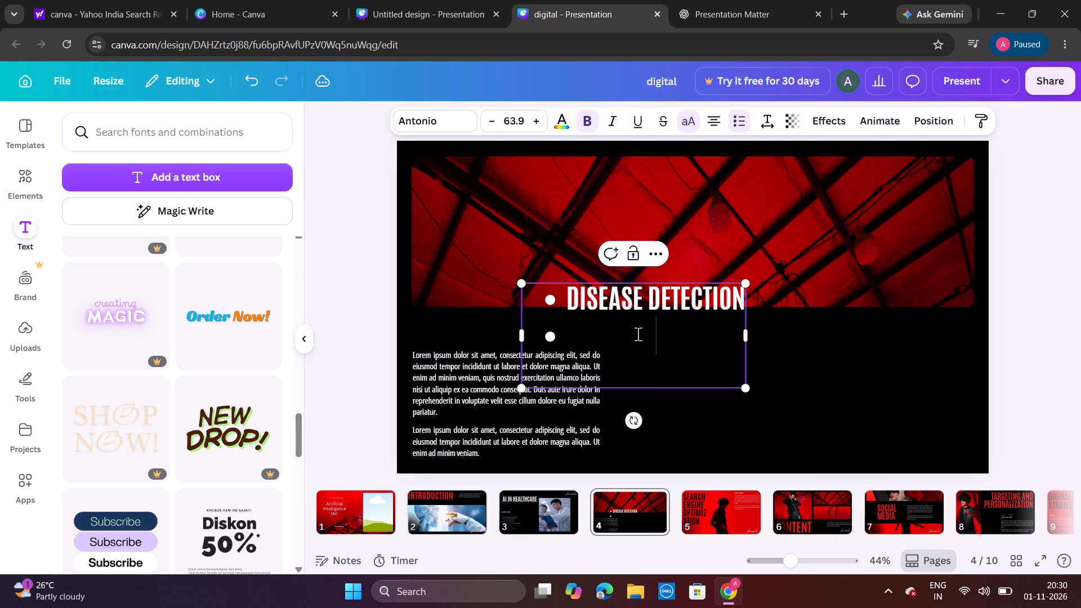
pyautogui.press('BackSpace')
pyautogui.press('BackSpace')
pyautogui.press('BackSpace')
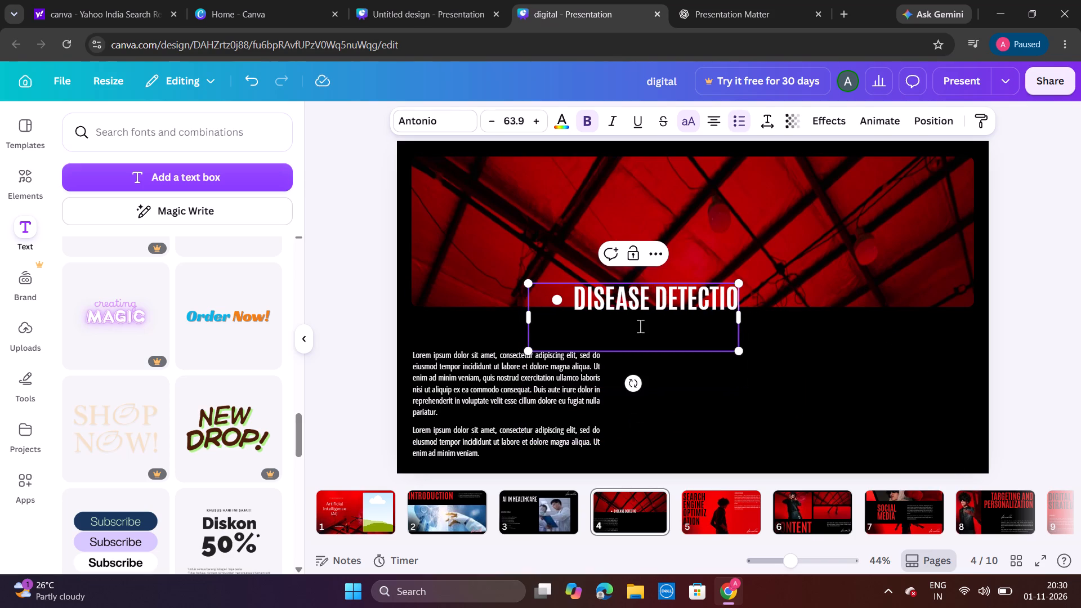
pyautogui.hotkey('shift', 'n')
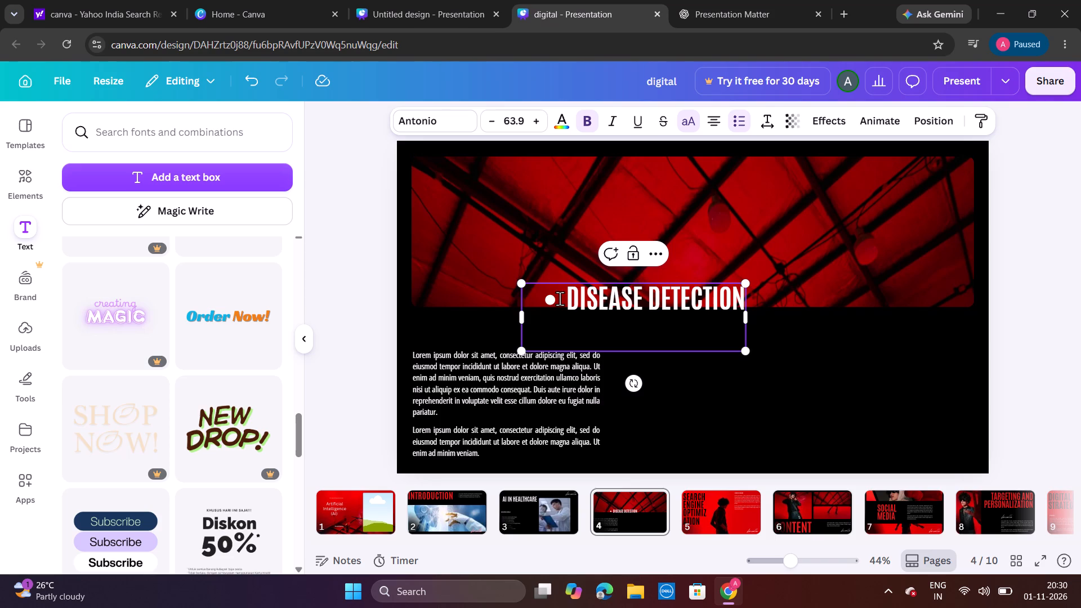
pyautogui.click(560, 298)
pyautogui.press('BackSpace')
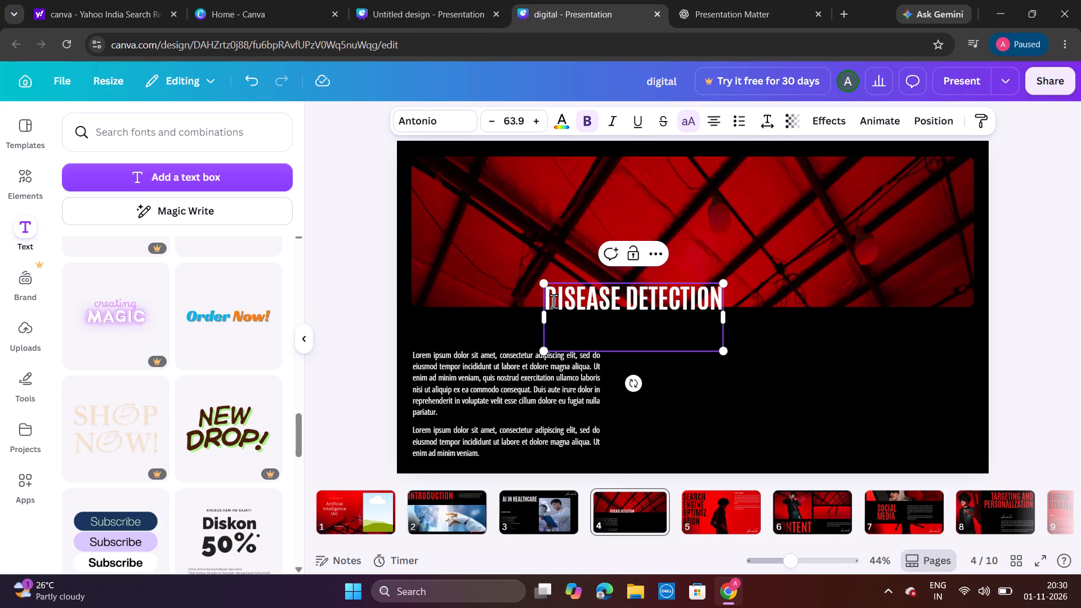
# Shrink the DISEASE DETECTION heading to about size 52 and move it just below the red picture, beside the paragraph text.
pyautogui.moveTo(722, 348); pyautogui.dragTo(714, 339)
pyautogui.moveTo(714, 339); pyautogui.dragTo(698, 307)
pyautogui.moveTo(628, 308); pyautogui.dragTo(776, 364)
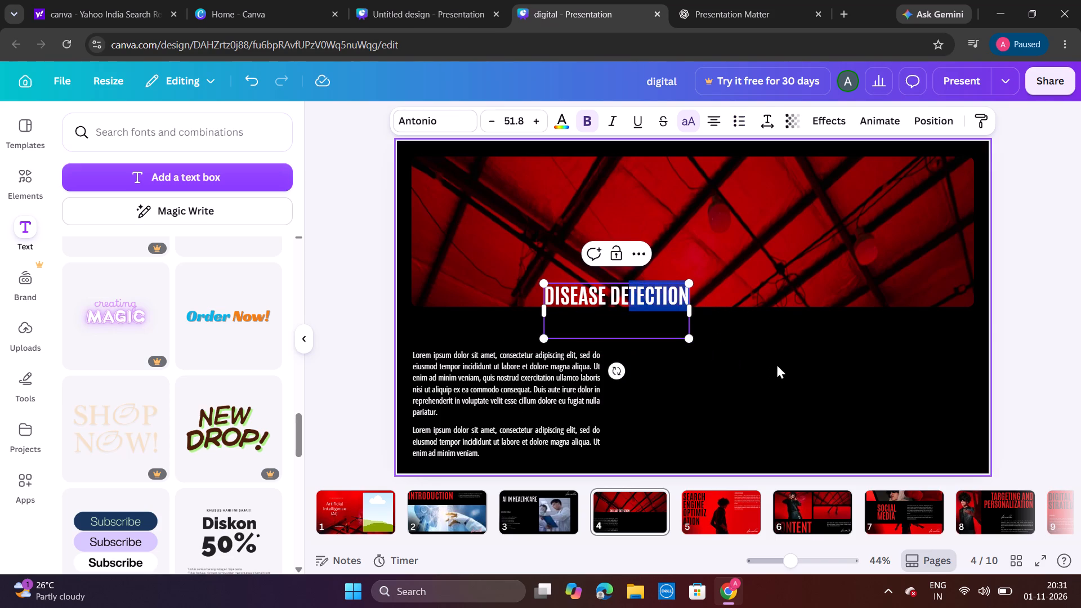
pyautogui.moveTo(776, 364); pyautogui.dragTo(781, 364)
pyautogui.click(662, 385)
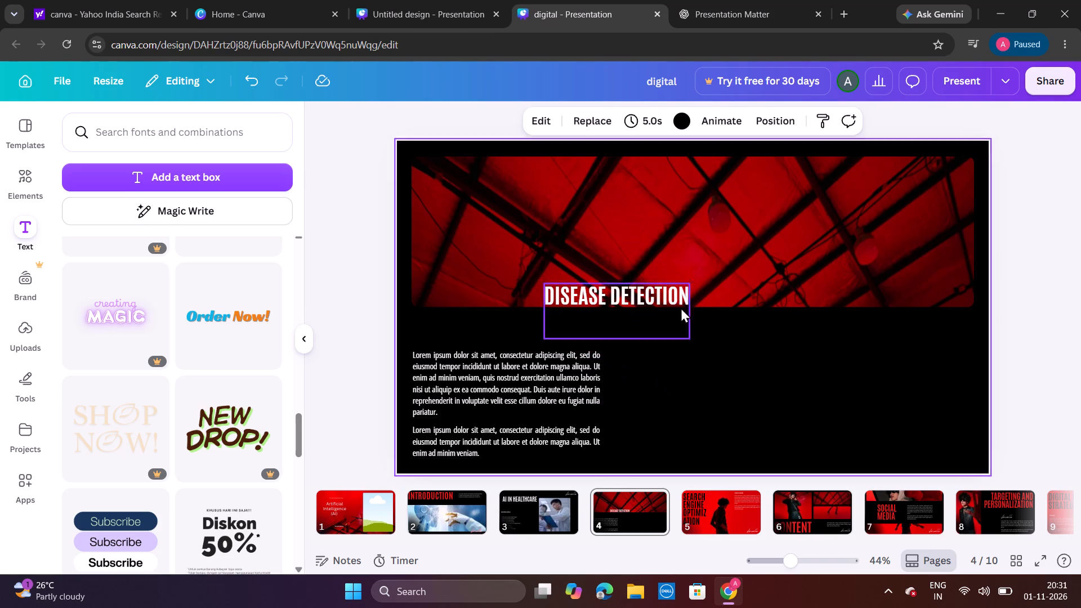
pyautogui.moveTo(658, 284); pyautogui.dragTo(763, 318)
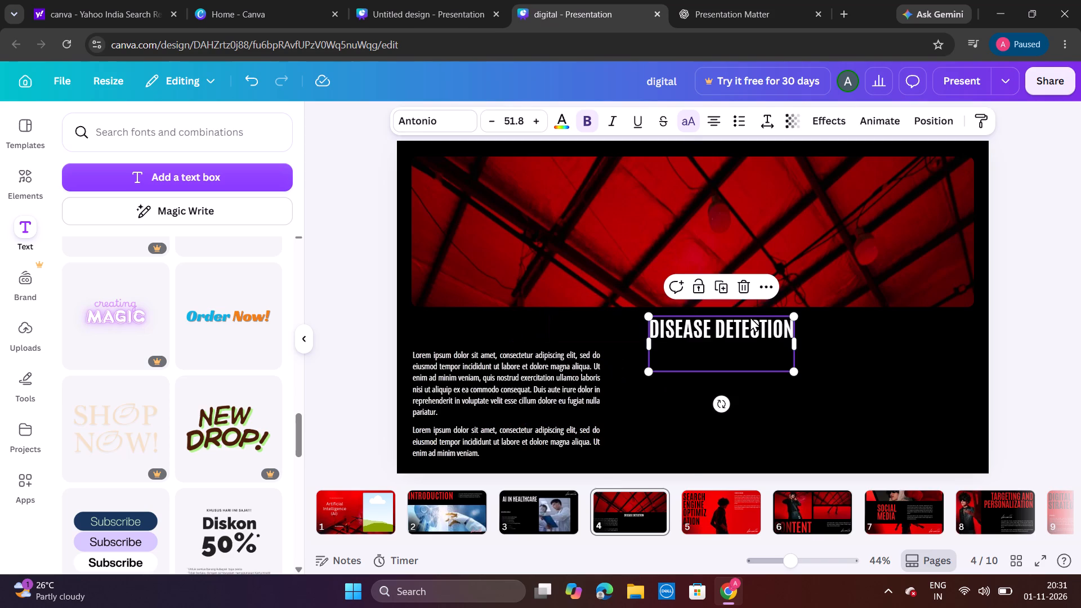
# Try to move the DISEASE DETECTION heading further into the empty black area on slide 4's right side.
pyautogui.click(750, 318)
pyautogui.moveTo(750, 318); pyautogui.dragTo(922, 388)
pyautogui.click(793, 324)
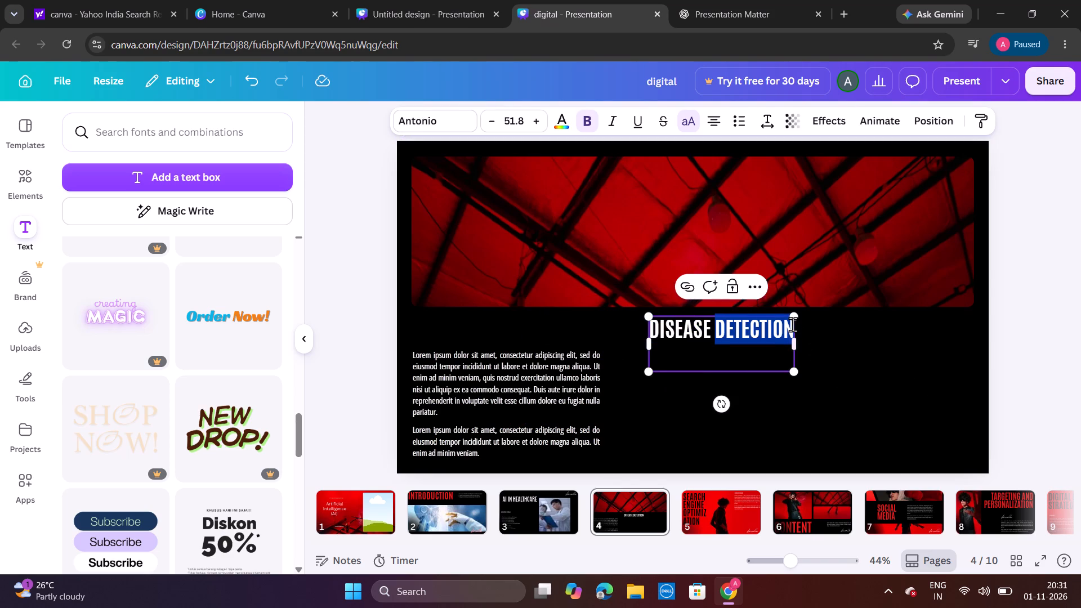
pyautogui.moveTo(793, 324); pyautogui.dragTo(941, 391)
pyautogui.click(779, 330)
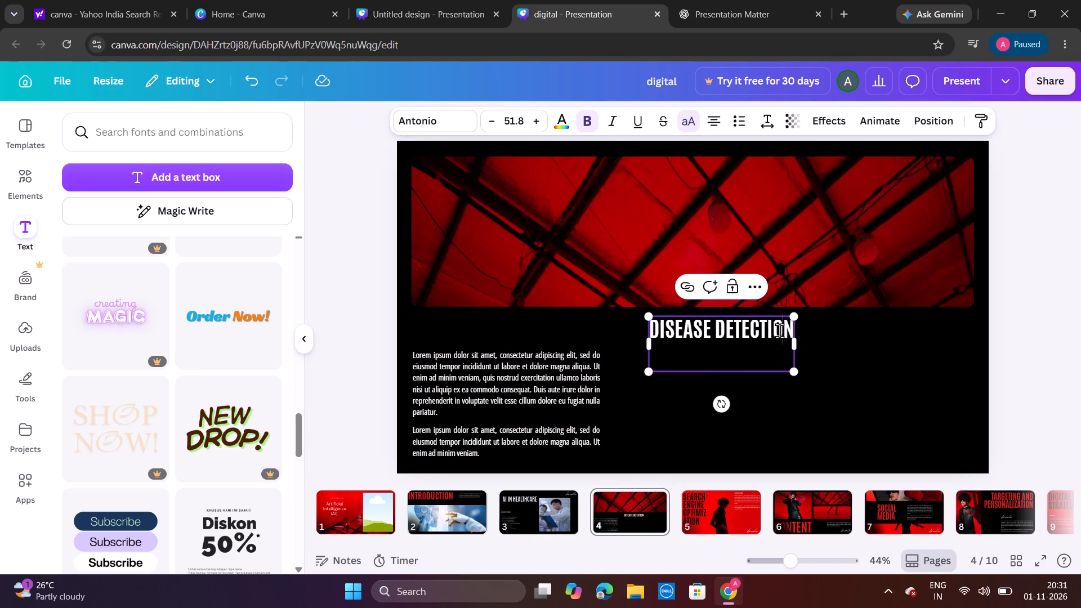
pyautogui.moveTo(779, 330); pyautogui.dragTo(827, 356)
pyautogui.click(827, 356)
pyautogui.moveTo(734, 311); pyautogui.dragTo(865, 329)
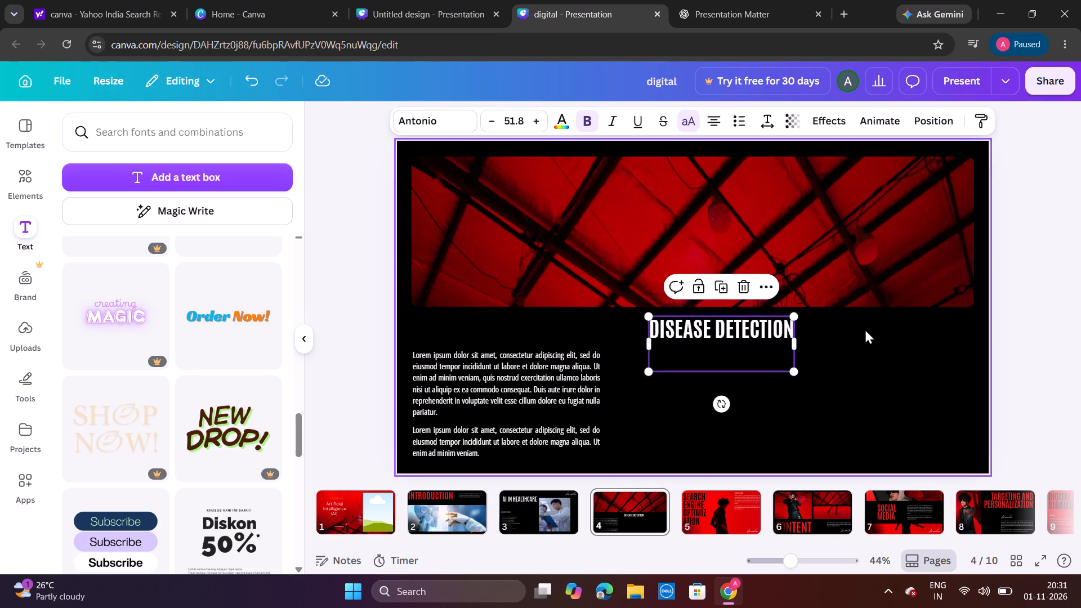
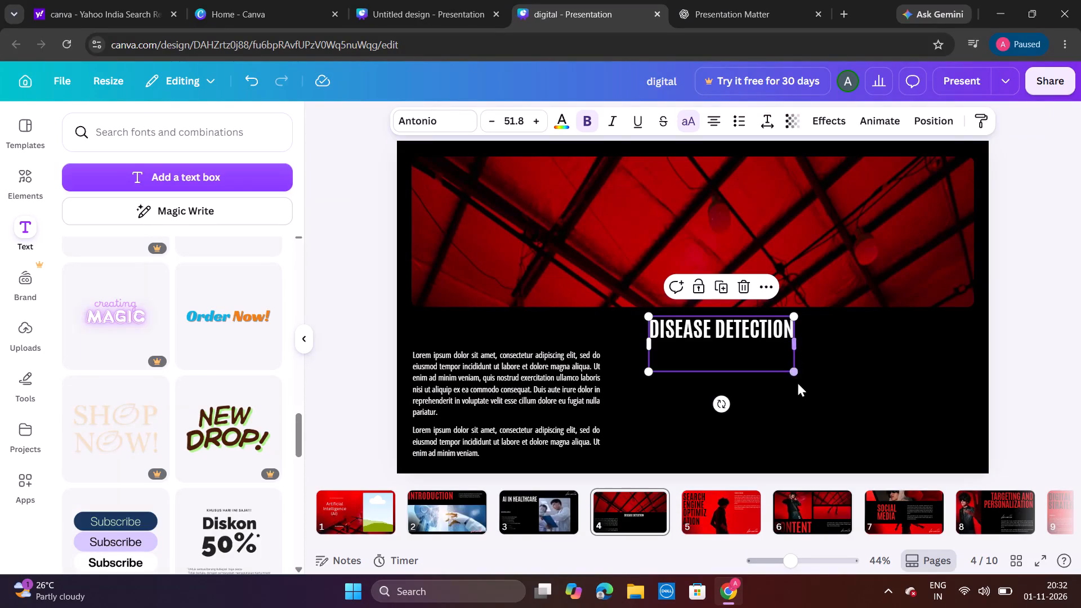
pyautogui.moveTo(793, 376); pyautogui.dragTo(859, 438)
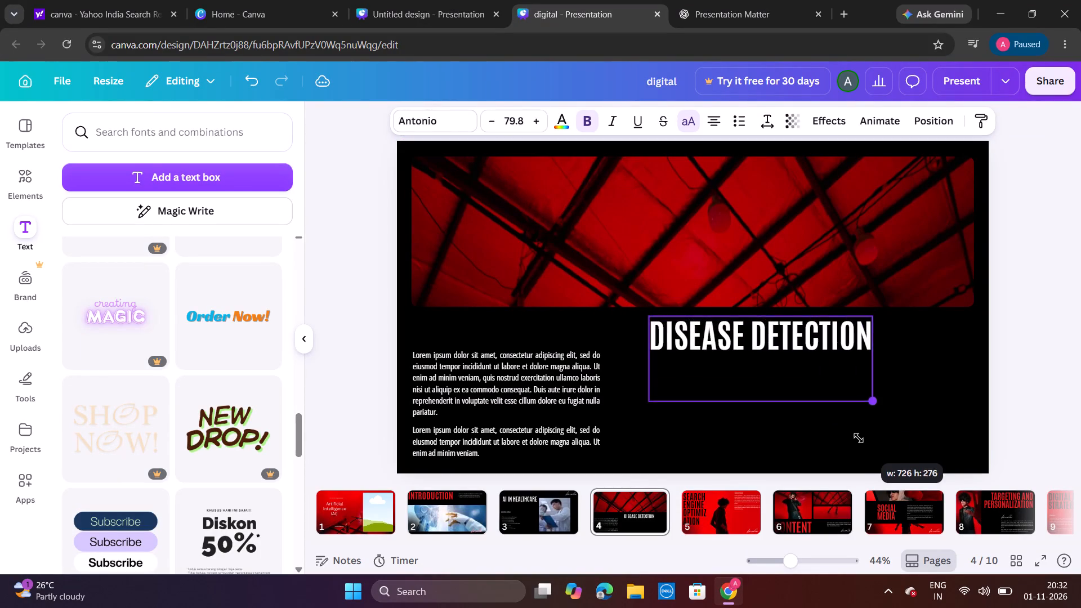
pyautogui.moveTo(859, 438); pyautogui.dragTo(986, 428)
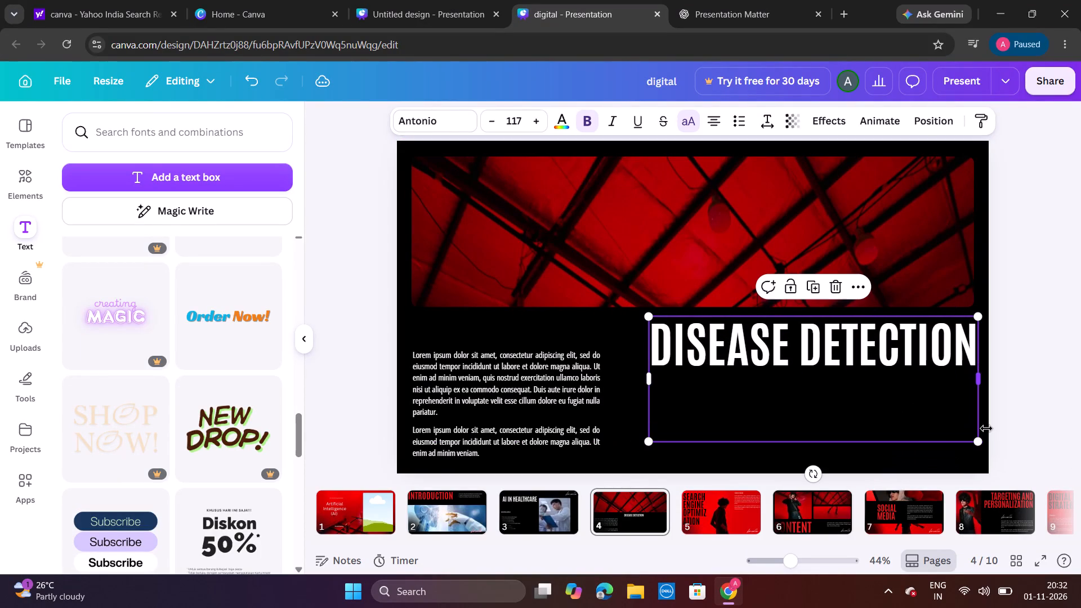
pyautogui.click(986, 428)
pyautogui.click(869, 419)
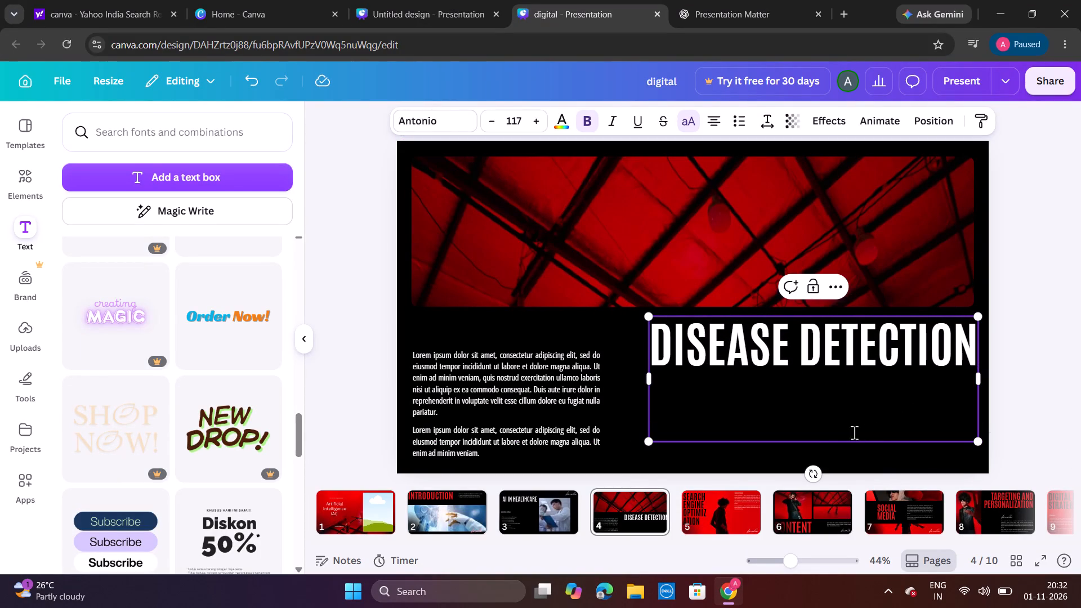
pyautogui.click(845, 315)
pyautogui.moveTo(845, 315); pyautogui.dragTo(847, 352)
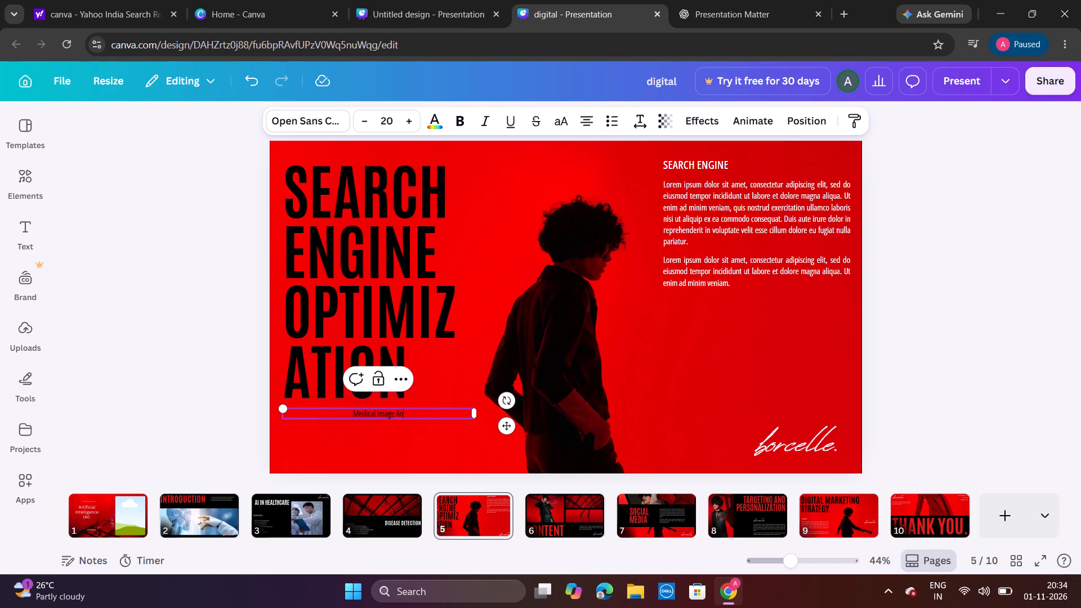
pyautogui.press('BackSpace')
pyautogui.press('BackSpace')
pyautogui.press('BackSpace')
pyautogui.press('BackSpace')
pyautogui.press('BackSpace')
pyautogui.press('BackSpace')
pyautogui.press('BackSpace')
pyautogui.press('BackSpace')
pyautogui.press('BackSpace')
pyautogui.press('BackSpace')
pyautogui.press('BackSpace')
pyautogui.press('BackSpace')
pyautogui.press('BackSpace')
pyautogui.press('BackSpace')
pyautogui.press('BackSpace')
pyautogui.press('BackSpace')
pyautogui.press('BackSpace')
# Replace slide 5's Search Engine Optimization heading with a new text box containing Medical Image Analysis.
pyautogui.click(399, 296)
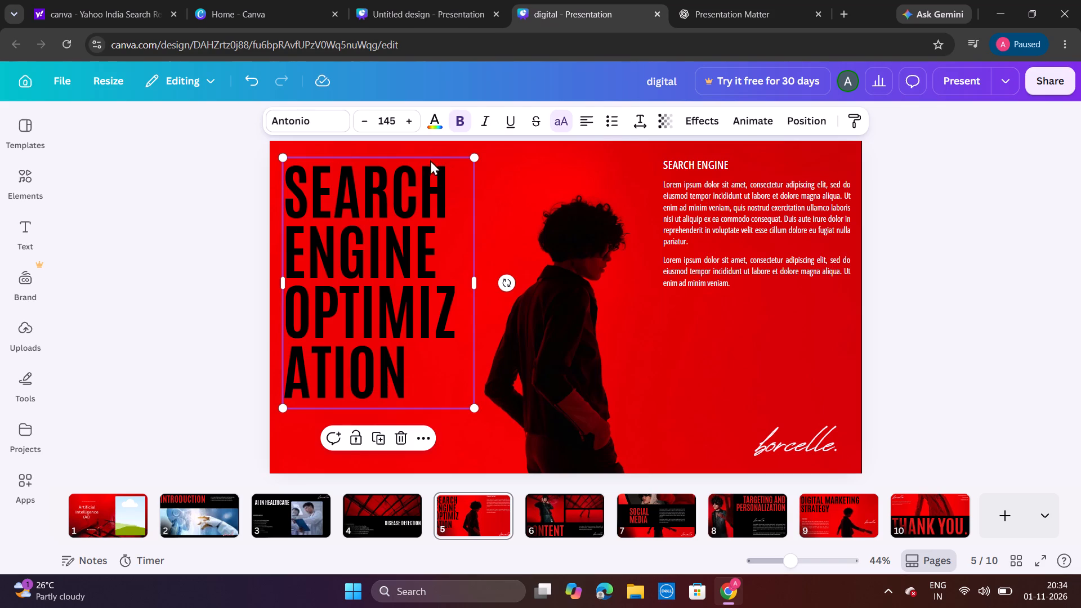
pyautogui.click(398, 433)
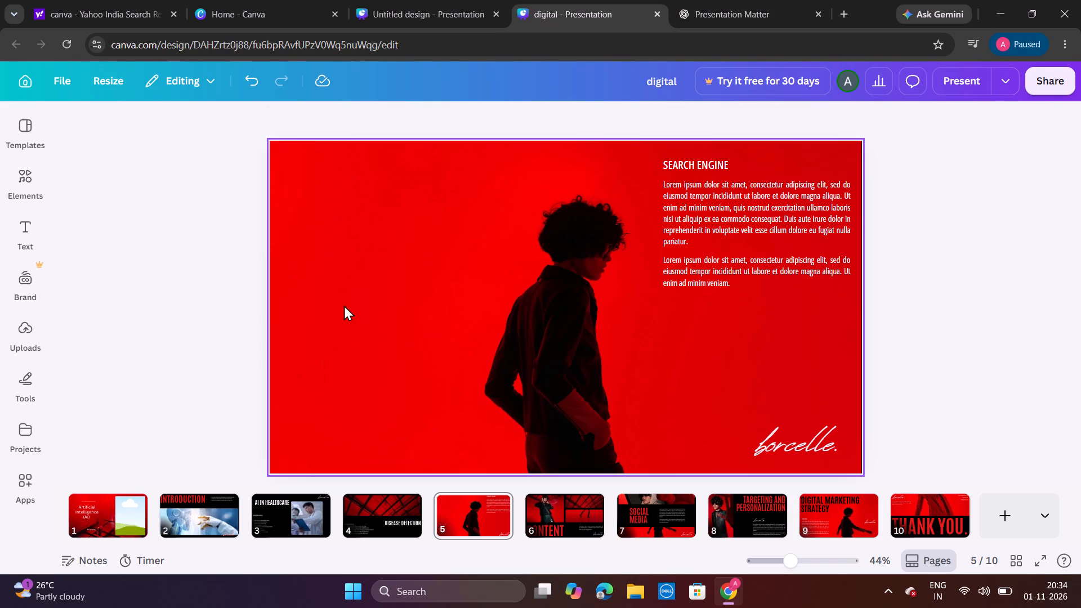
pyautogui.click(344, 305)
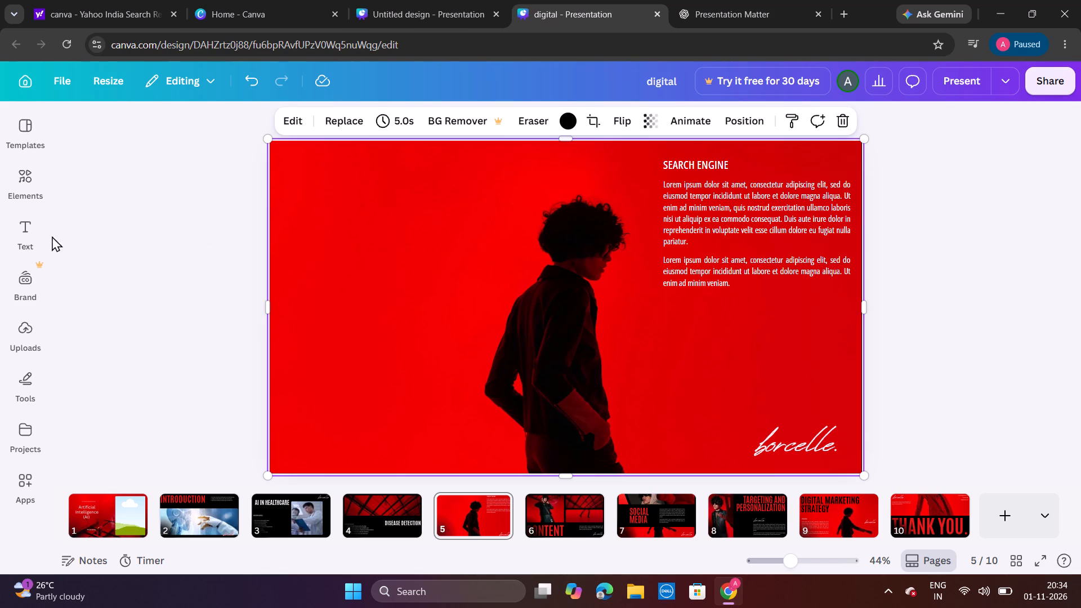
pyautogui.click(16, 225)
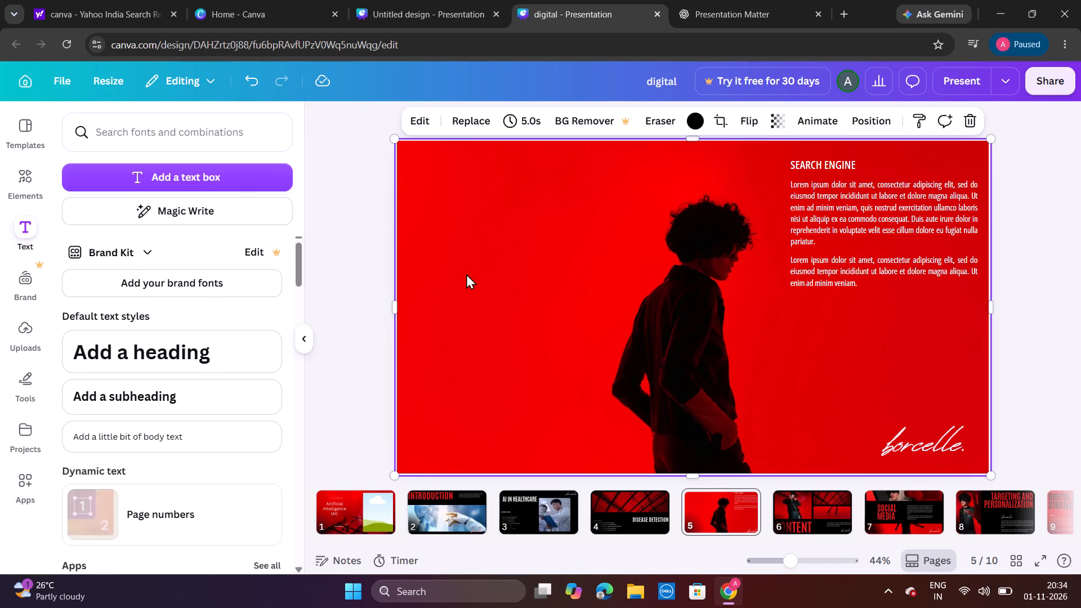
pyautogui.click(251, 171)
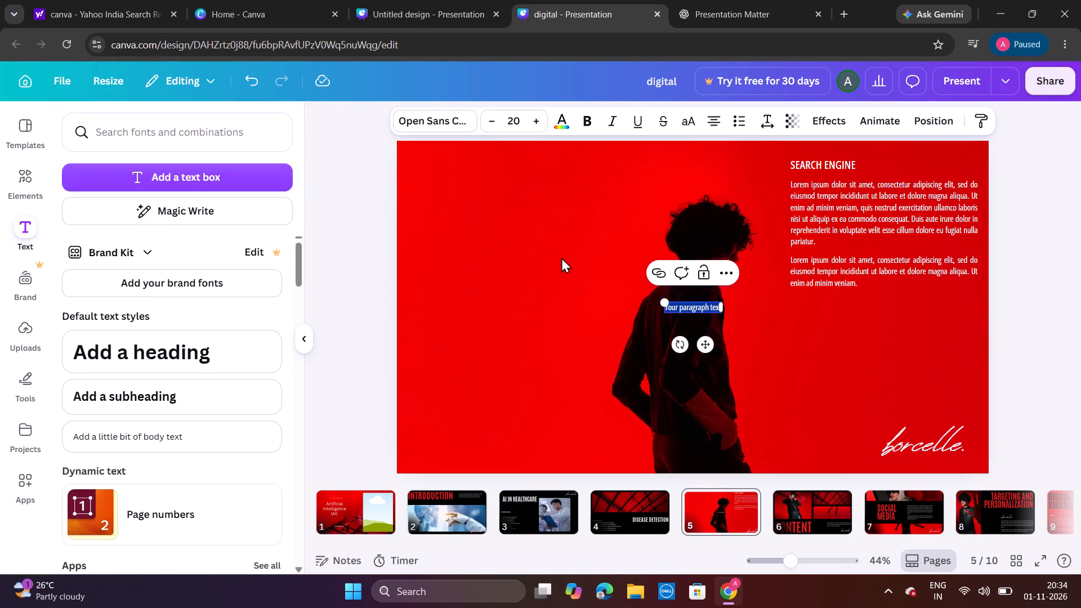
pyautogui.hotkey('ctrl', 'v')
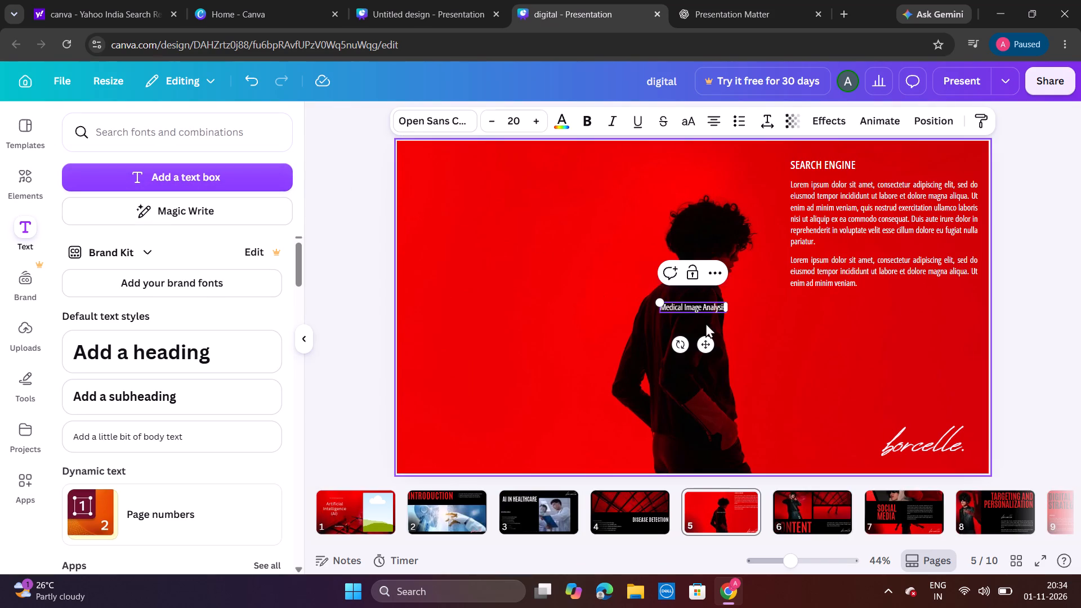
# Enlarge the Medical Image Analysis title to about size 69 and place it at the slide's upper left, beside the figure.
pyautogui.click(723, 314)
pyautogui.moveTo(723, 314); pyautogui.dragTo(875, 414)
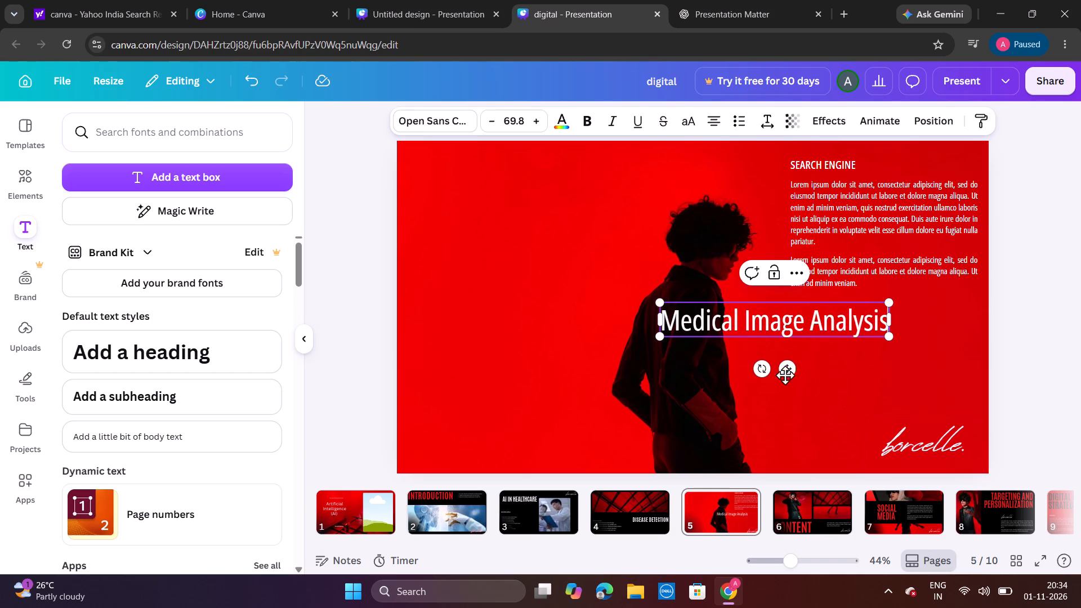
pyautogui.moveTo(787, 366); pyautogui.dragTo(562, 262)
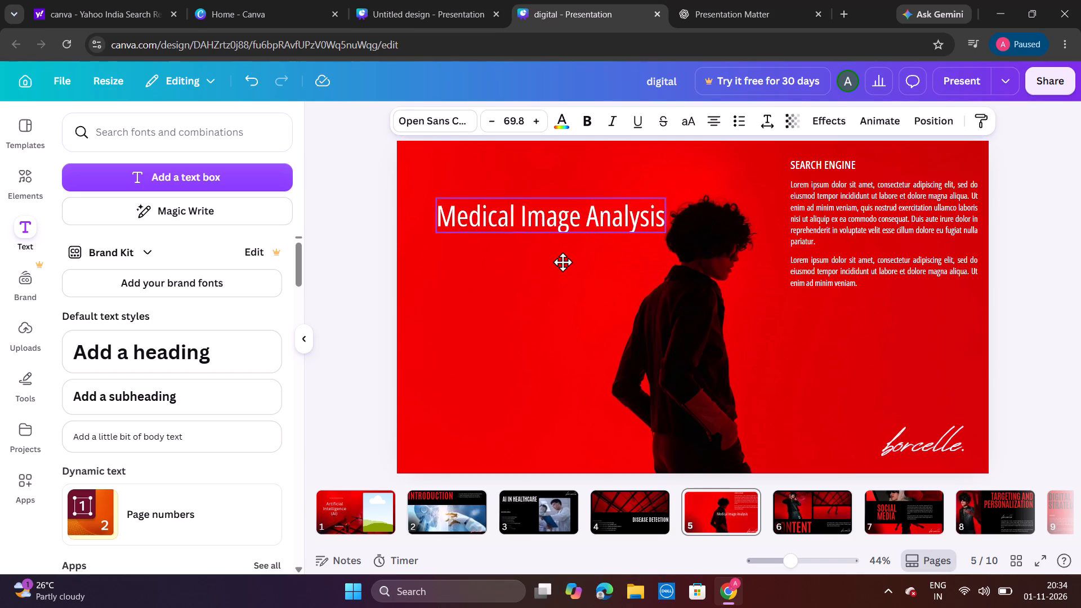
pyautogui.moveTo(562, 262); pyautogui.dragTo(539, 244)
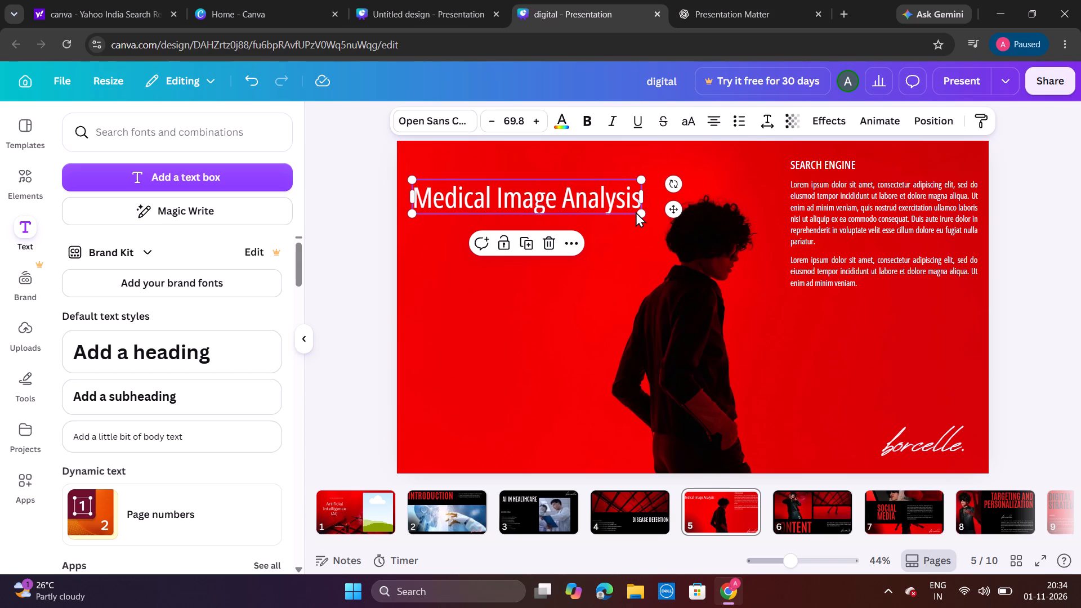
pyautogui.moveTo(642, 213); pyautogui.dragTo(705, 421)
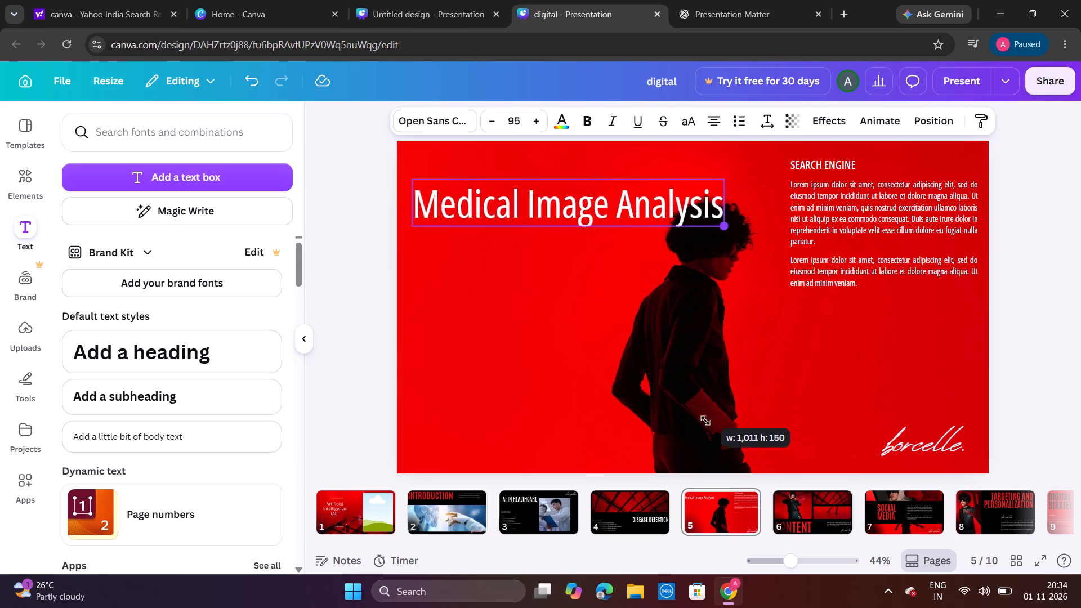
pyautogui.moveTo(705, 421); pyautogui.dragTo(619, 342)
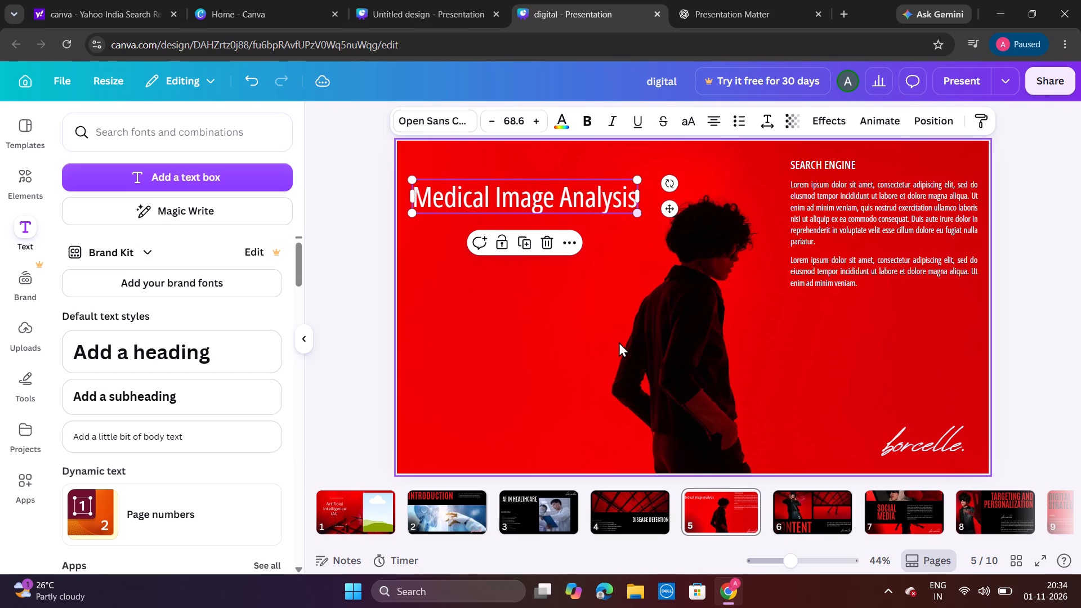
# Delete both lorem ipsum paragraphs under the Search Engine subheading on slide 5.
pyautogui.click(726, 324)
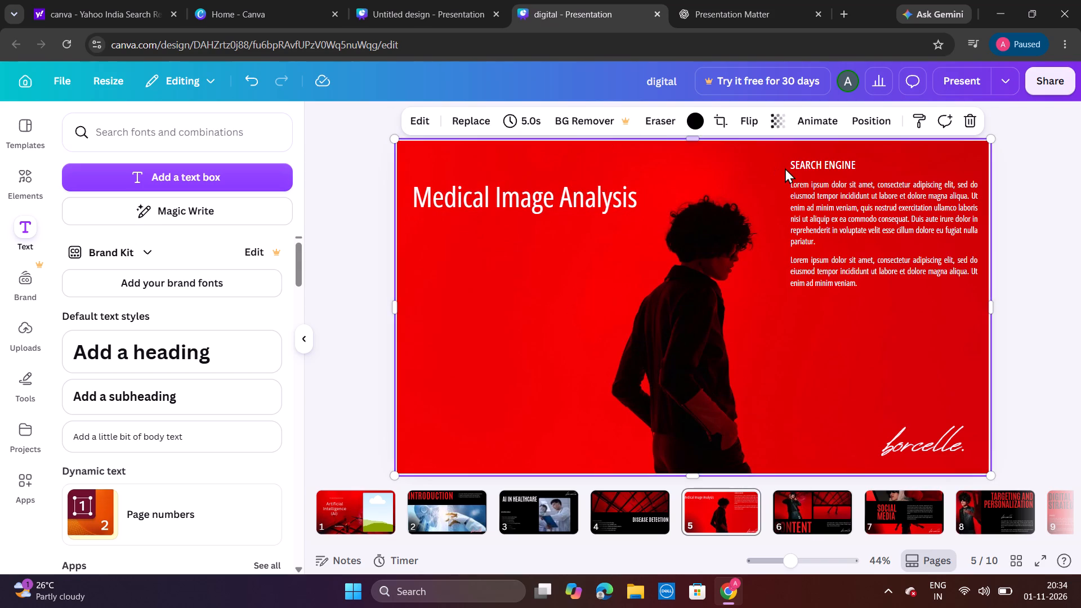
pyautogui.click(838, 186)
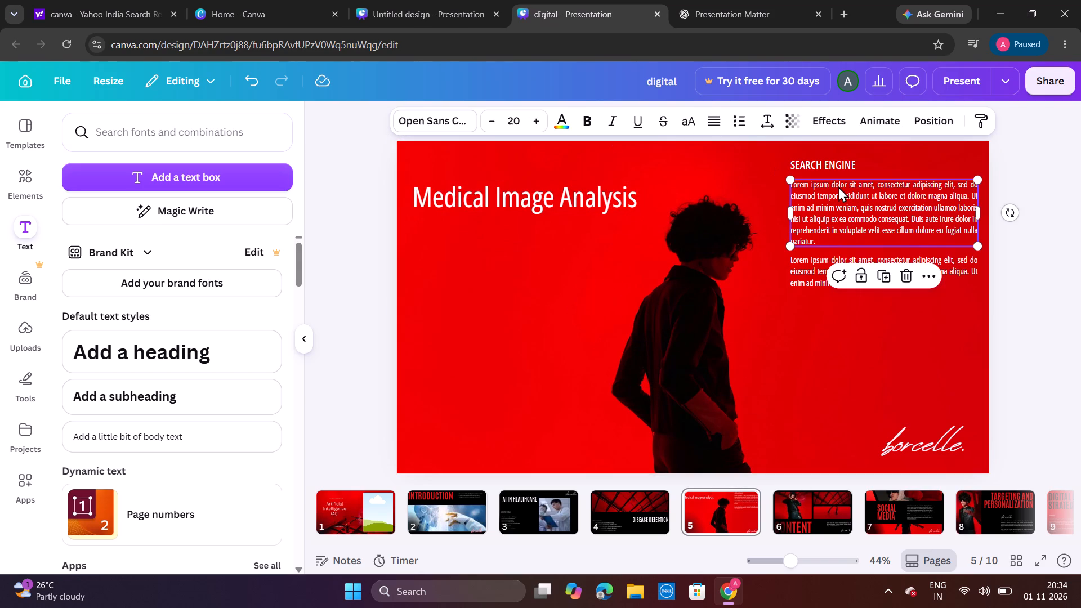
pyautogui.click(906, 268)
pyautogui.click(904, 269)
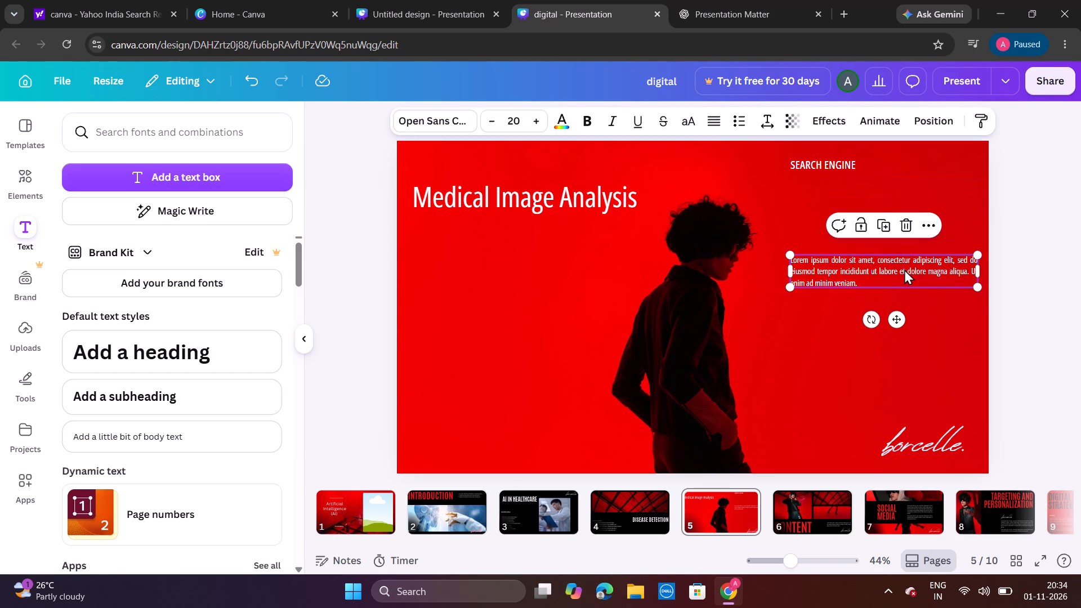
pyautogui.click(911, 218)
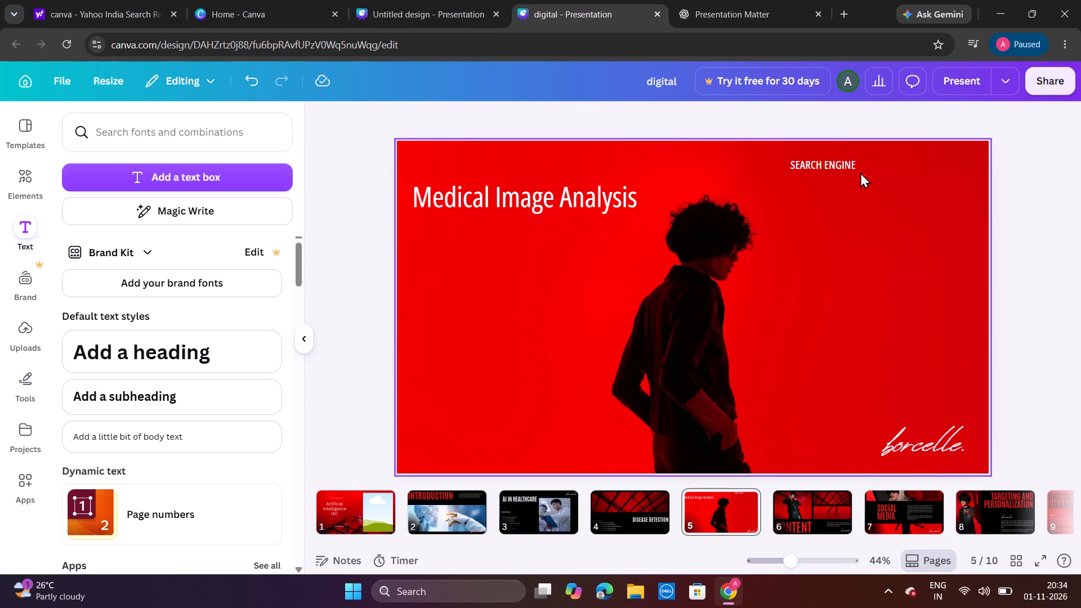
# Replace slide 5's Search Engine subheading text with Search Medical Analysis.
pyautogui.click(855, 161)
pyautogui.click(856, 165)
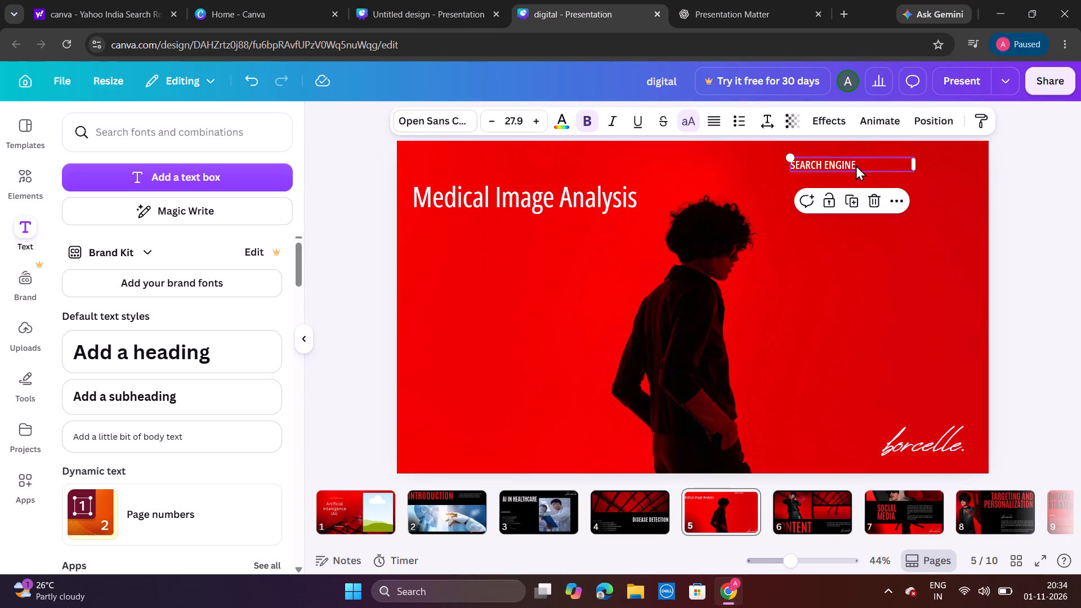
pyautogui.press('BackSpace')
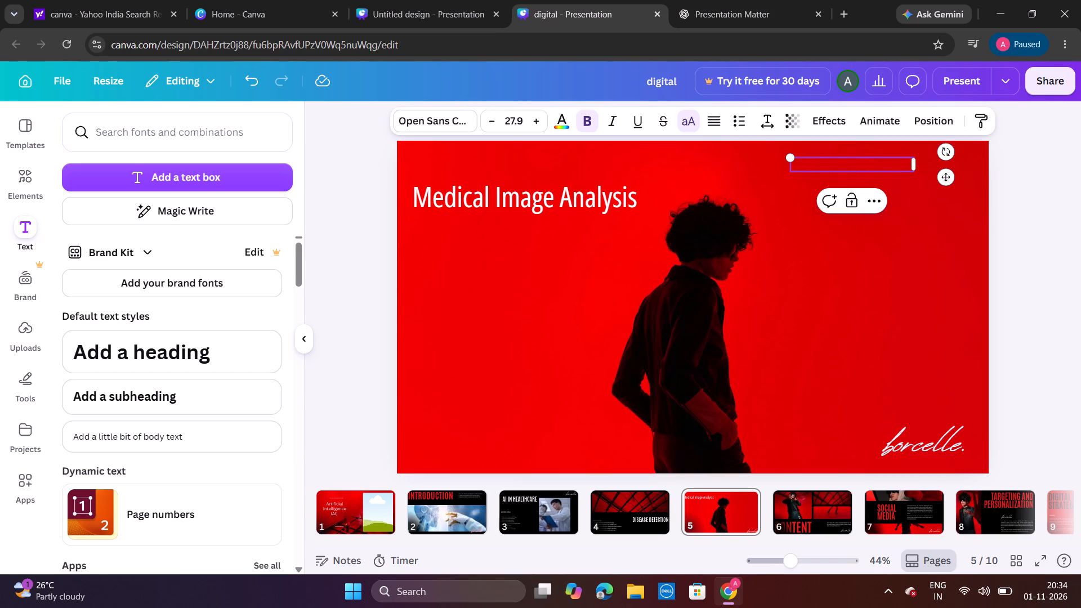
pyautogui.write('se')
pyautogui.write('arch')
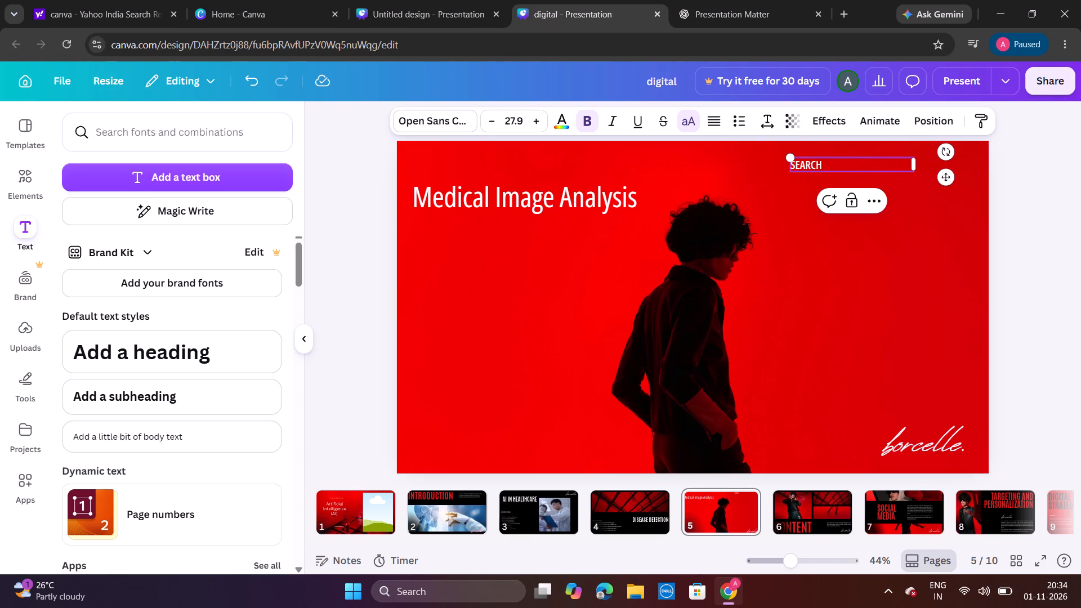
pyautogui.click(856, 165)
pyautogui.press('space')
pyautogui.write('mediv')
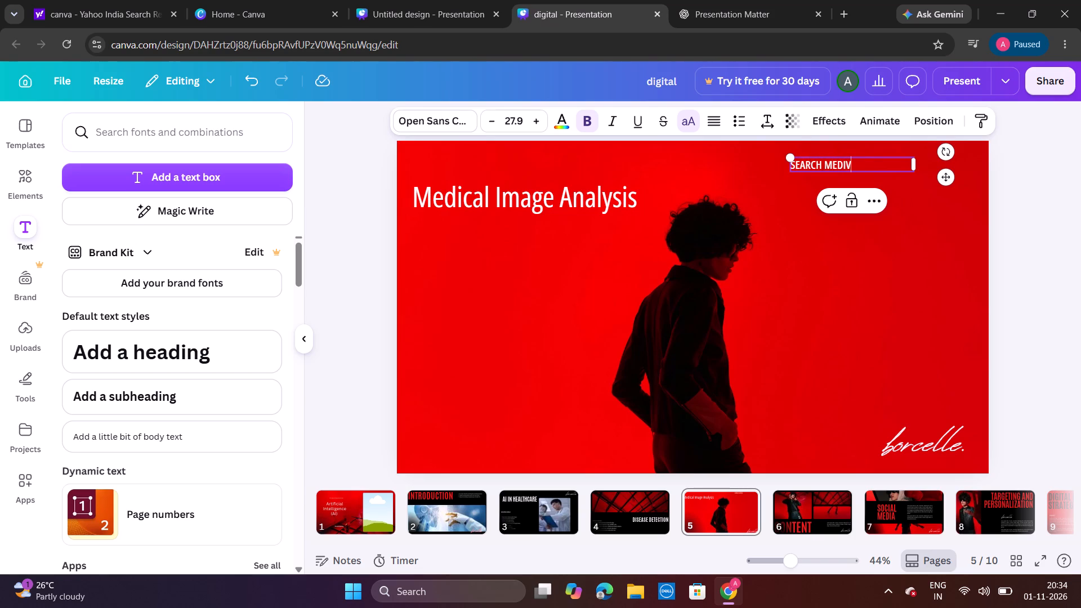
pyautogui.press('BackSpace')
pyautogui.write('cal')
pyautogui.press('space')
pyautogui.write('Analysis')
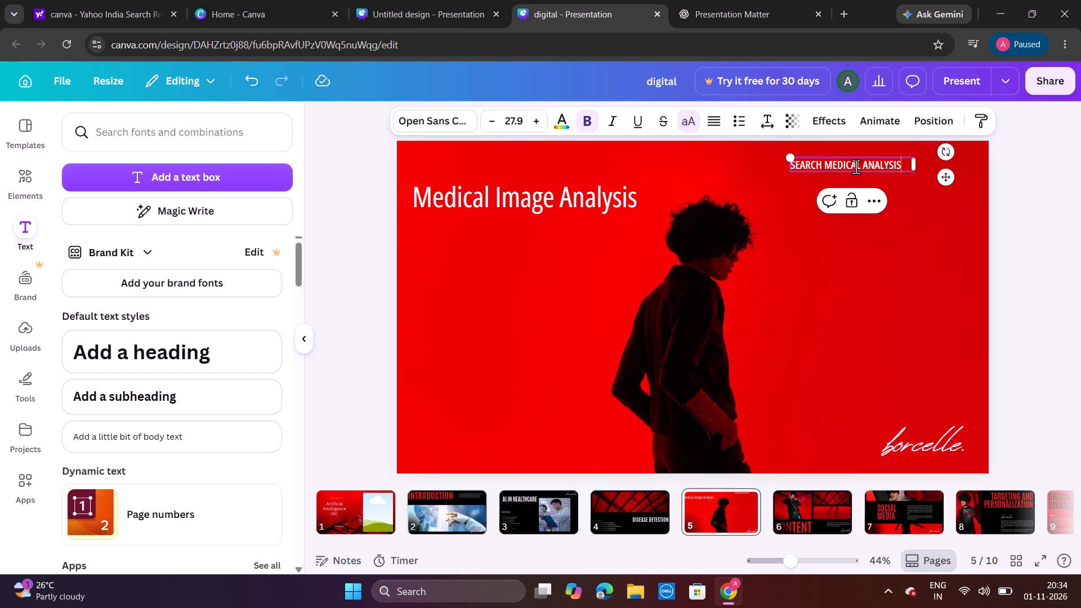
pyautogui.click(875, 254)
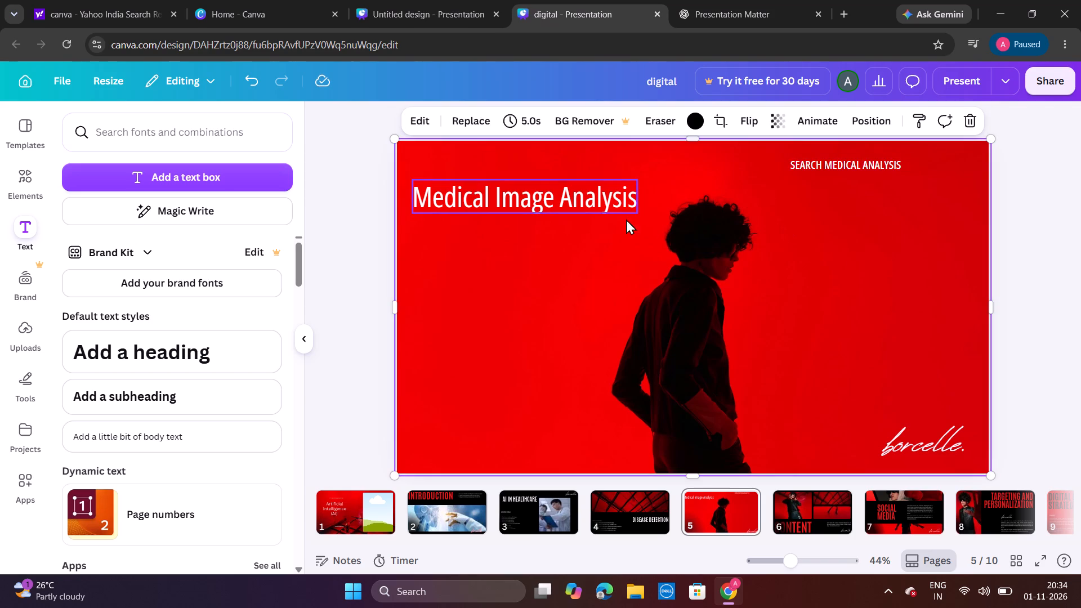
pyautogui.click(847, 185)
pyautogui.click(901, 168)
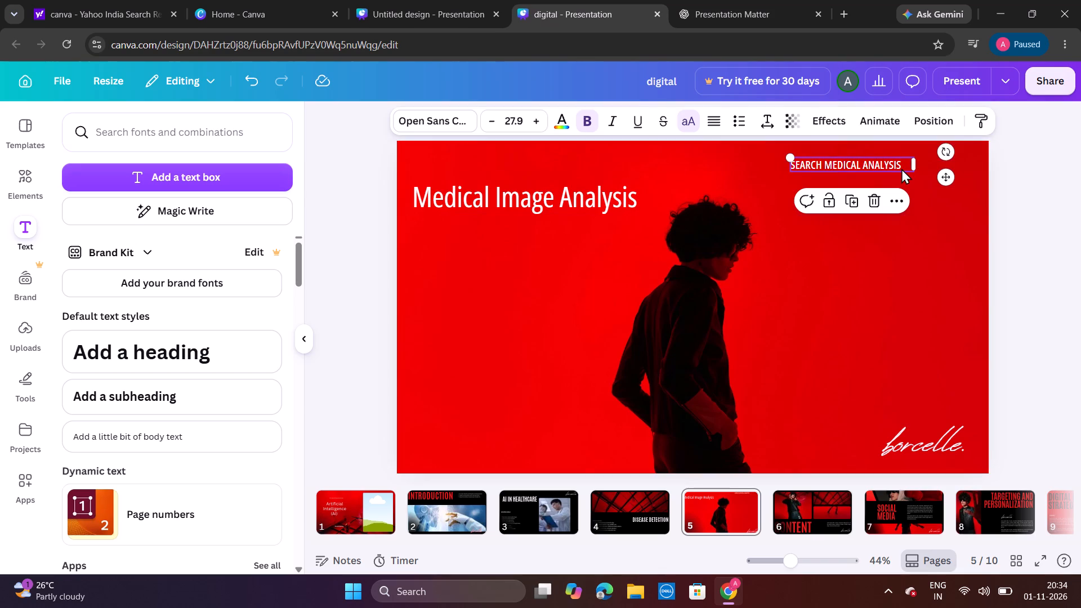
pyautogui.click(940, 251)
pyautogui.click(940, 251)
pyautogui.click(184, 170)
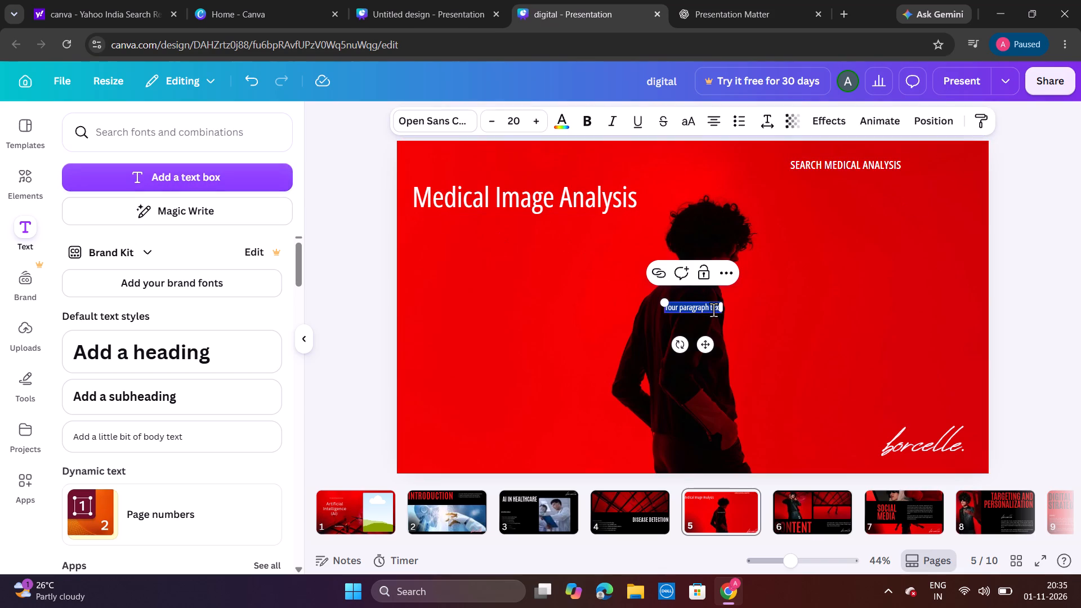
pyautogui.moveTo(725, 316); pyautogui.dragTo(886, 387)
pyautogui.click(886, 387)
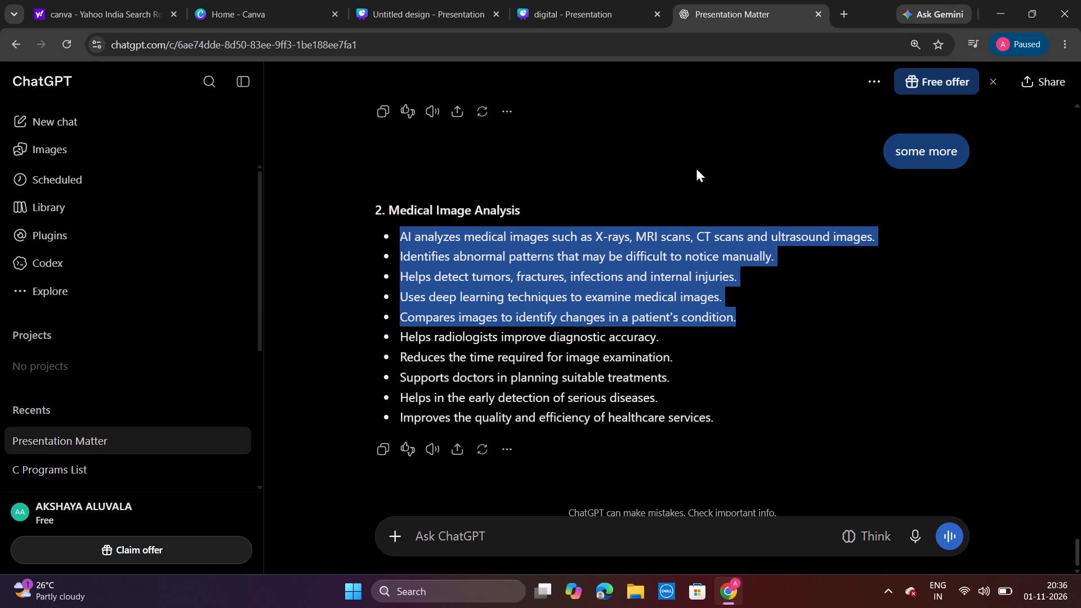
# Add a text box on Canva slide 5, paste the copied bullets over the figure, and scale them to about size 24.5.
pyautogui.click(599, 9)
pyautogui.click(482, 260)
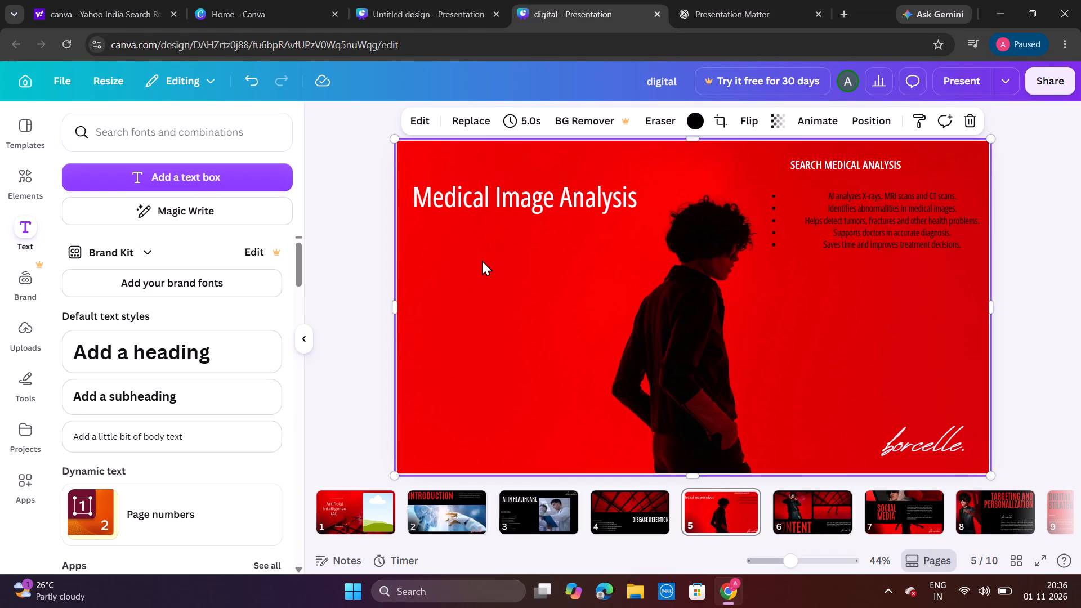
pyautogui.click(179, 176)
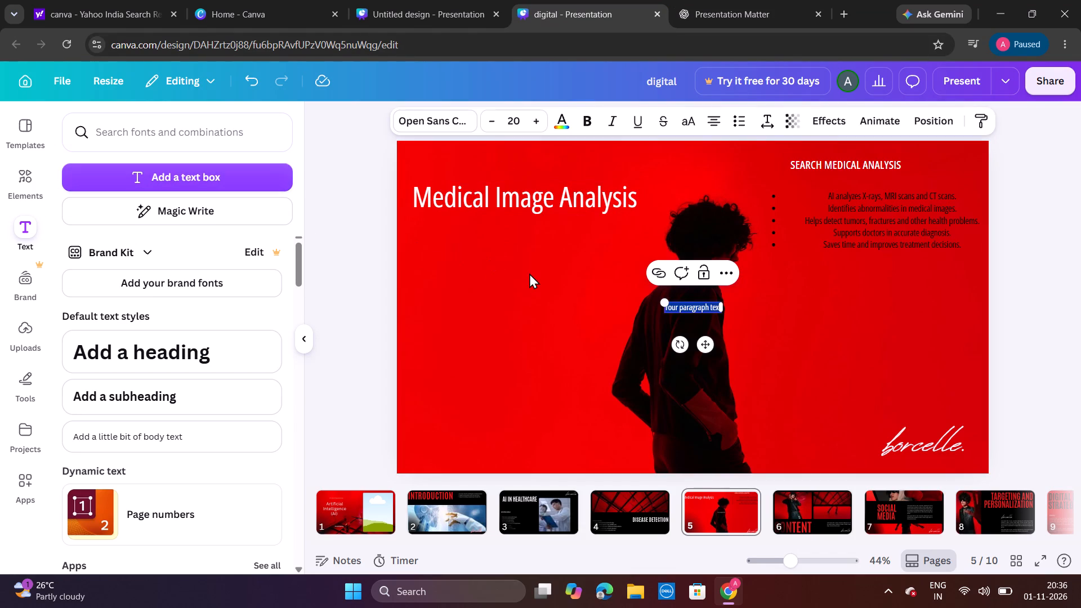
pyautogui.click(529, 273)
pyautogui.click(686, 308)
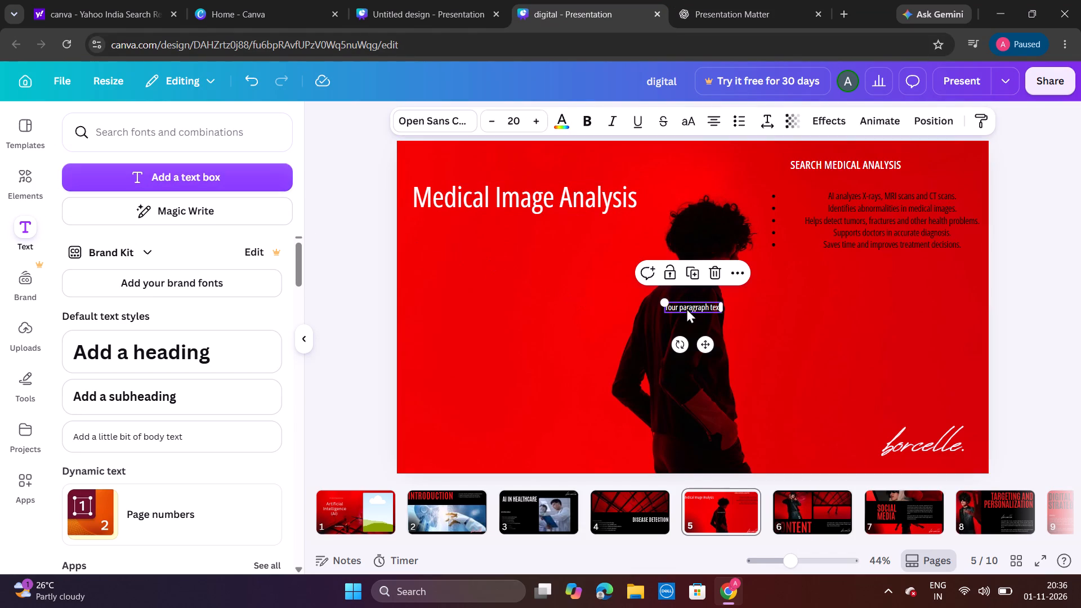
pyautogui.hotkey('ctrl', 'v')
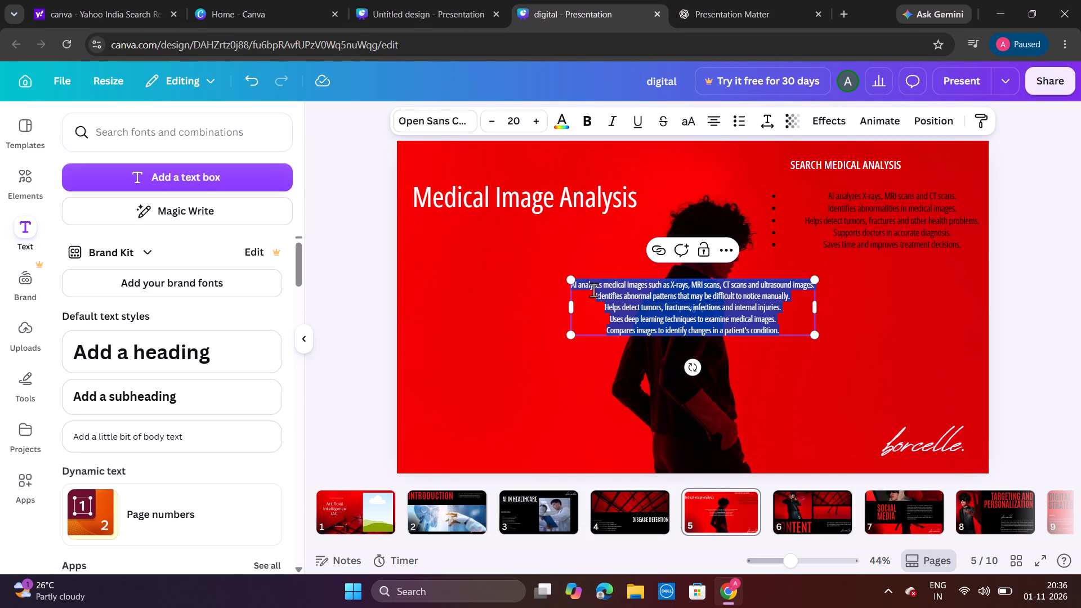
pyautogui.moveTo(572, 281); pyautogui.dragTo(520, 254)
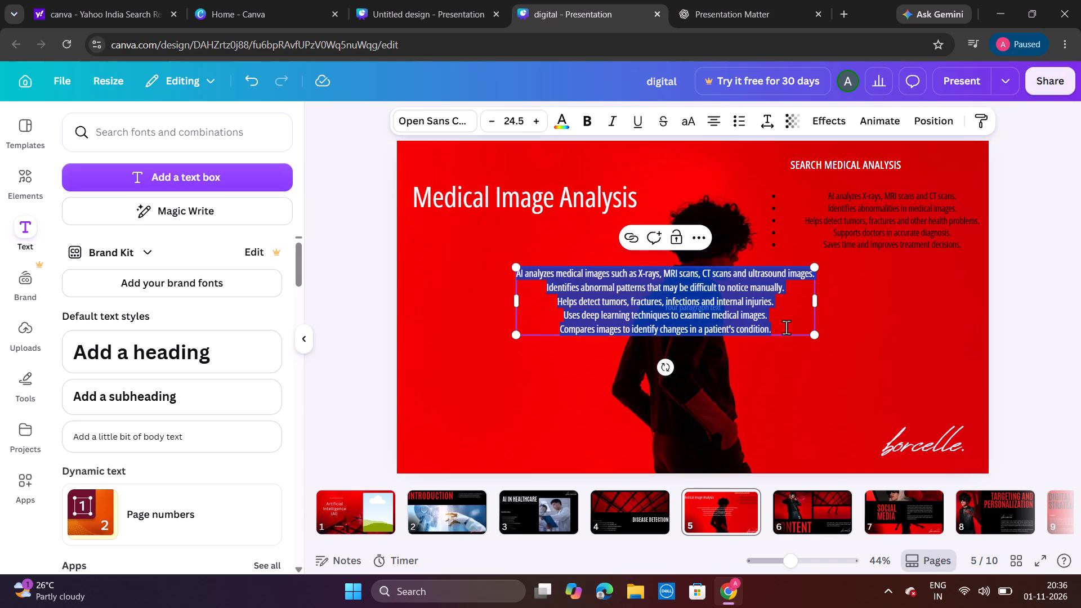
# Try to move the pasted bullet text box toward the empty area below the Medical Image Analysis title.
pyautogui.click(709, 290)
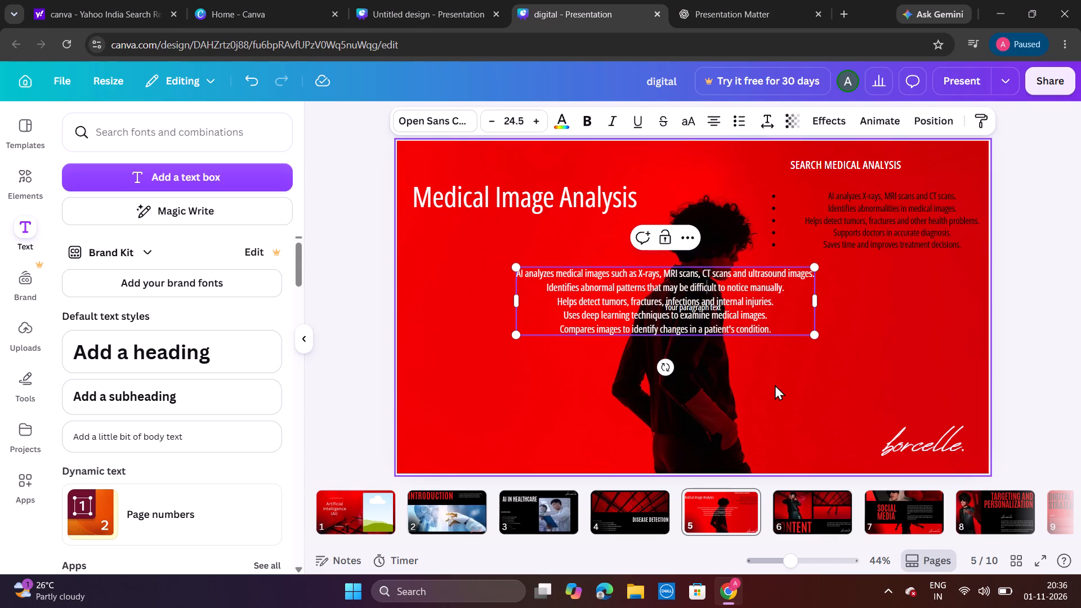
pyautogui.click(778, 387)
pyautogui.click(575, 314)
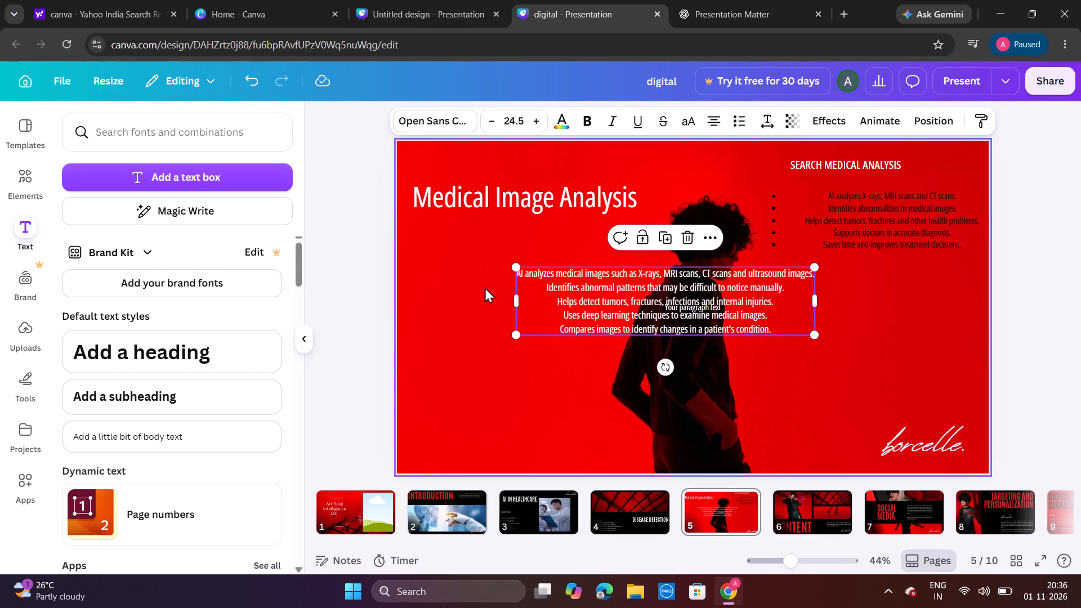
pyautogui.click(580, 373)
pyautogui.moveTo(580, 373); pyautogui.dragTo(485, 316)
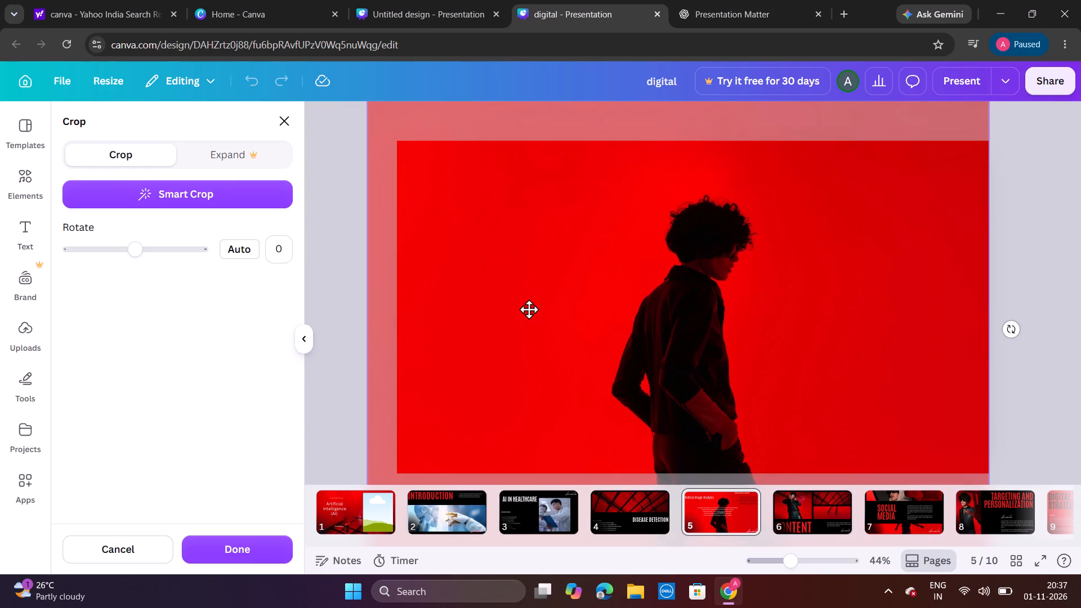
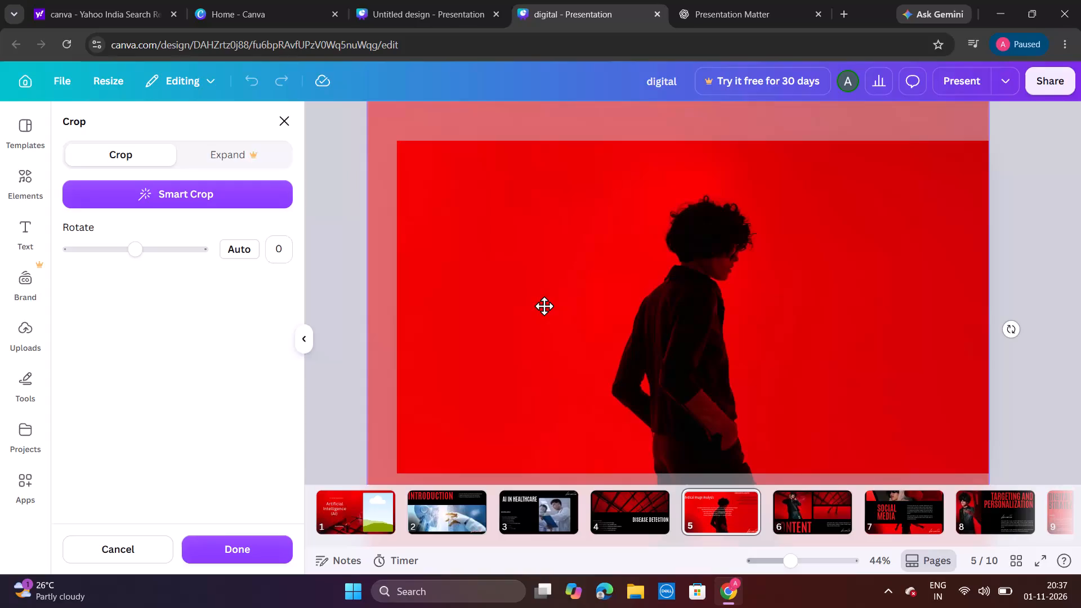
# Move the pasted bullet text box directly below the Medical Image Analysis title and scale it down to size 19.2.
pyautogui.click(289, 117)
pyautogui.moveTo(289, 117); pyautogui.dragTo(584, 273)
pyautogui.moveTo(584, 273); pyautogui.dragTo(486, 241)
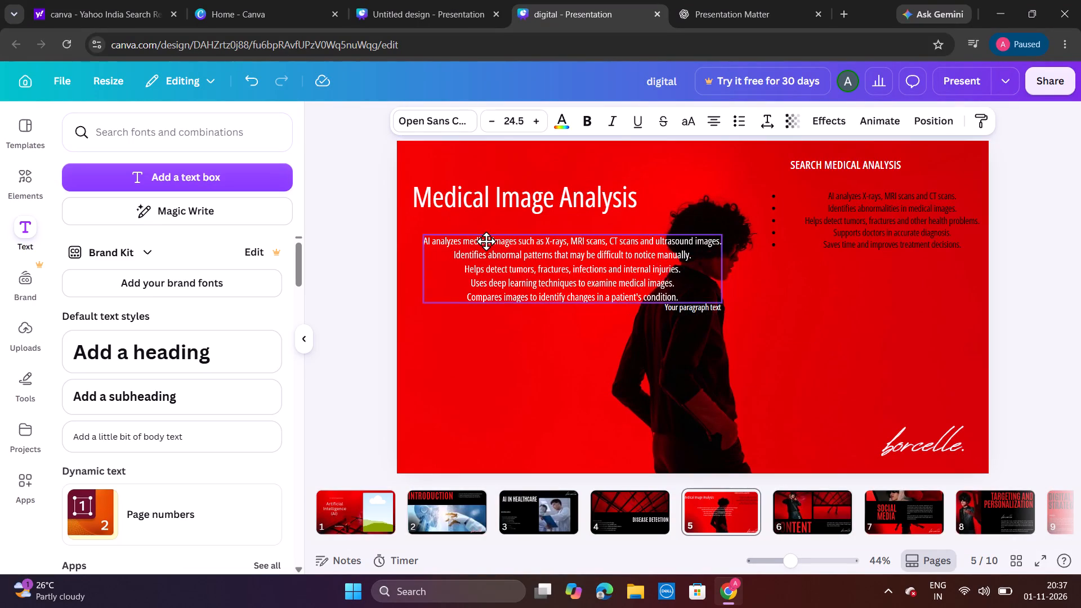
pyautogui.moveTo(486, 241); pyautogui.dragTo(452, 234)
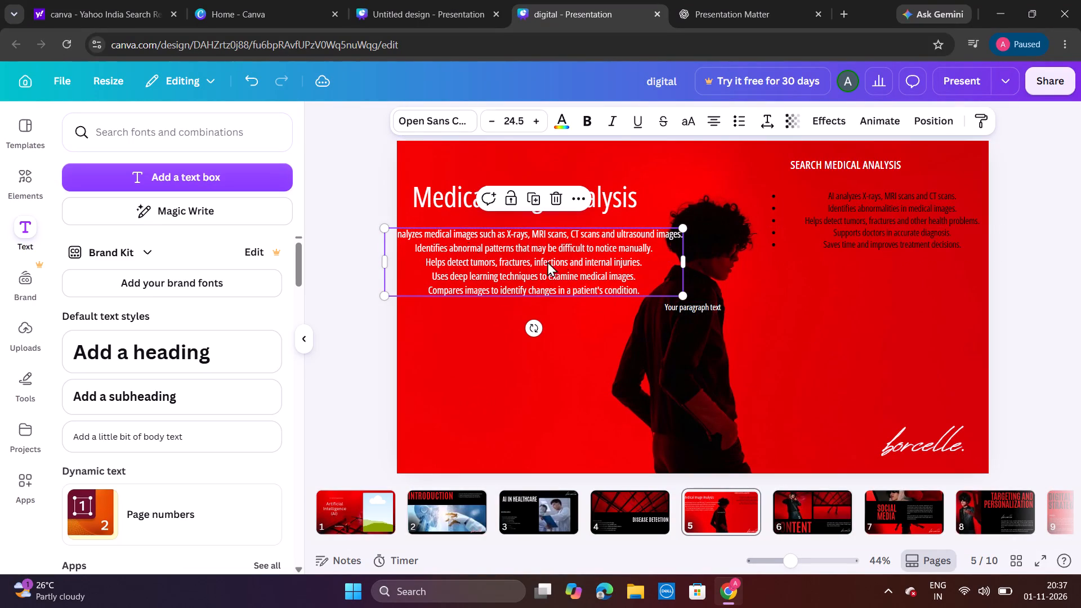
pyautogui.moveTo(680, 292); pyautogui.dragTo(622, 321)
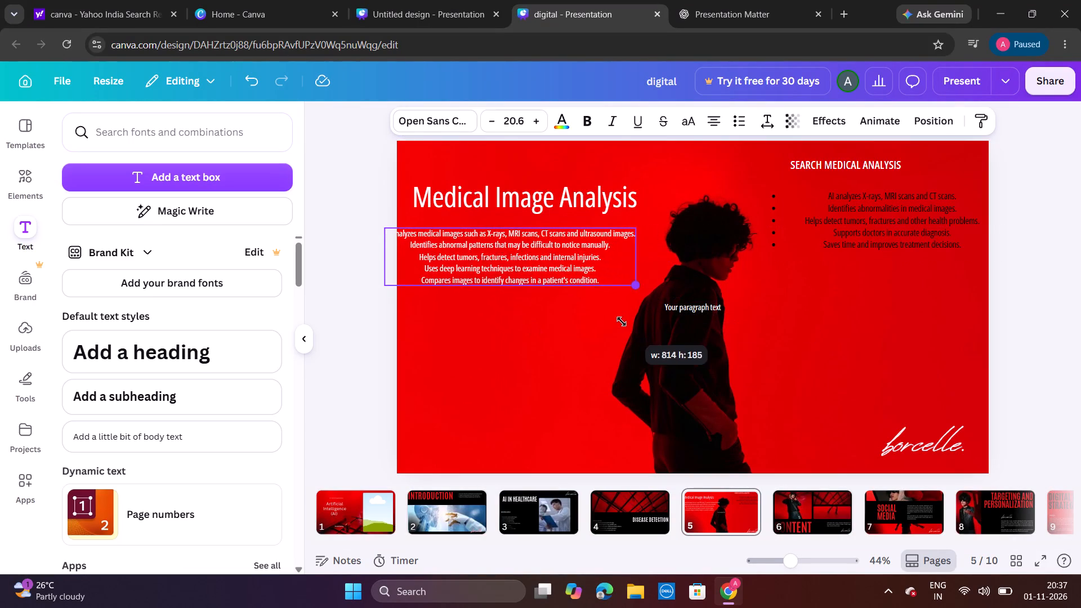
pyautogui.moveTo(622, 321); pyautogui.dragTo(617, 325)
pyautogui.moveTo(383, 225); pyautogui.dragTo(404, 204)
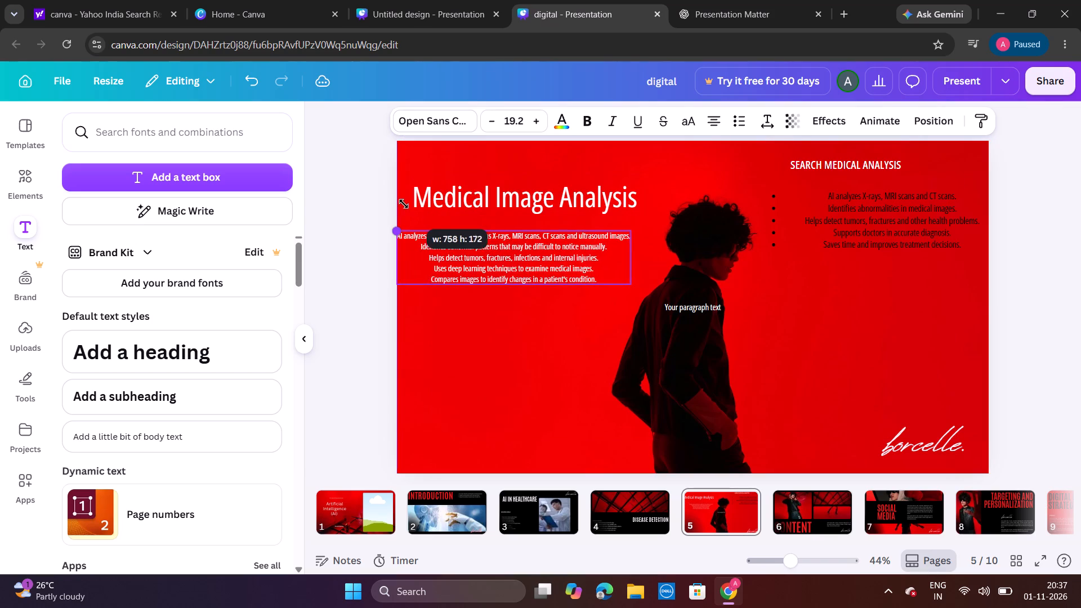
pyautogui.moveTo(404, 204); pyautogui.dragTo(403, 196)
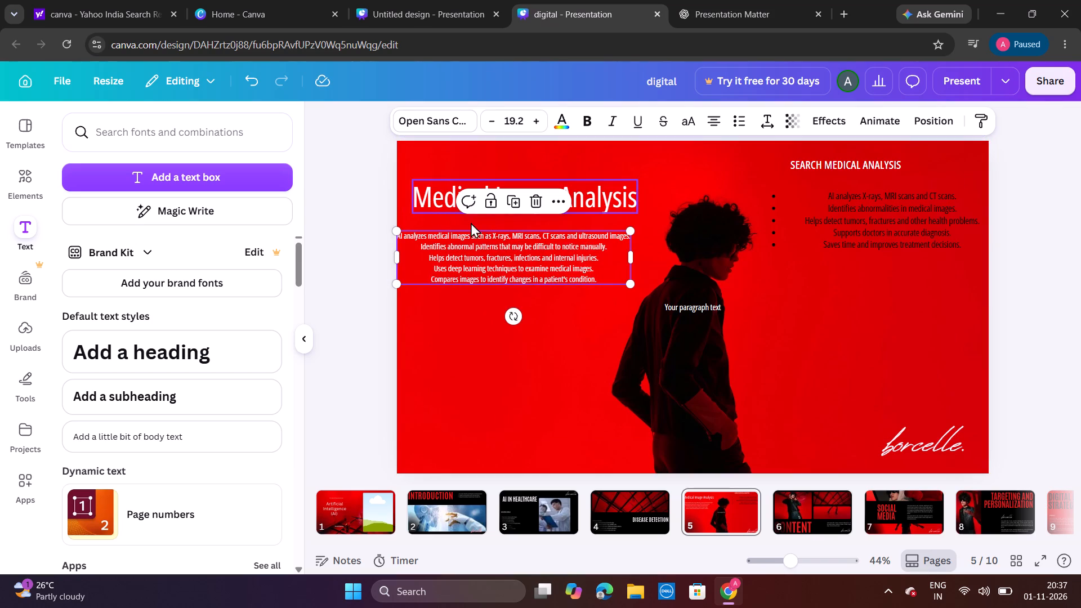
pyautogui.click(525, 294)
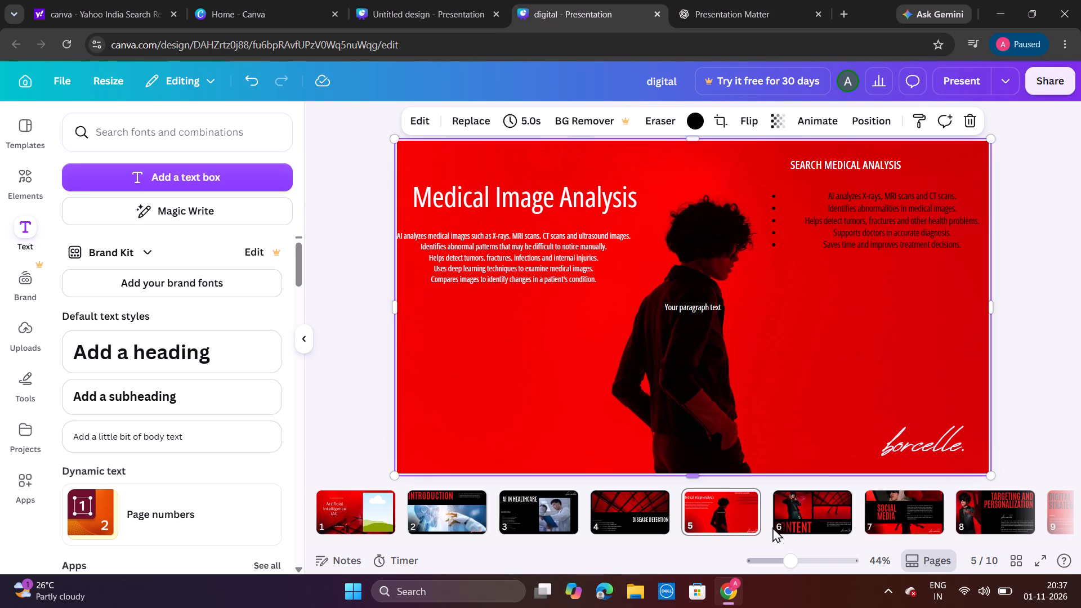
# Extend the large title on slide 6 so it reads "CONTENT AI".
pyautogui.click(800, 520)
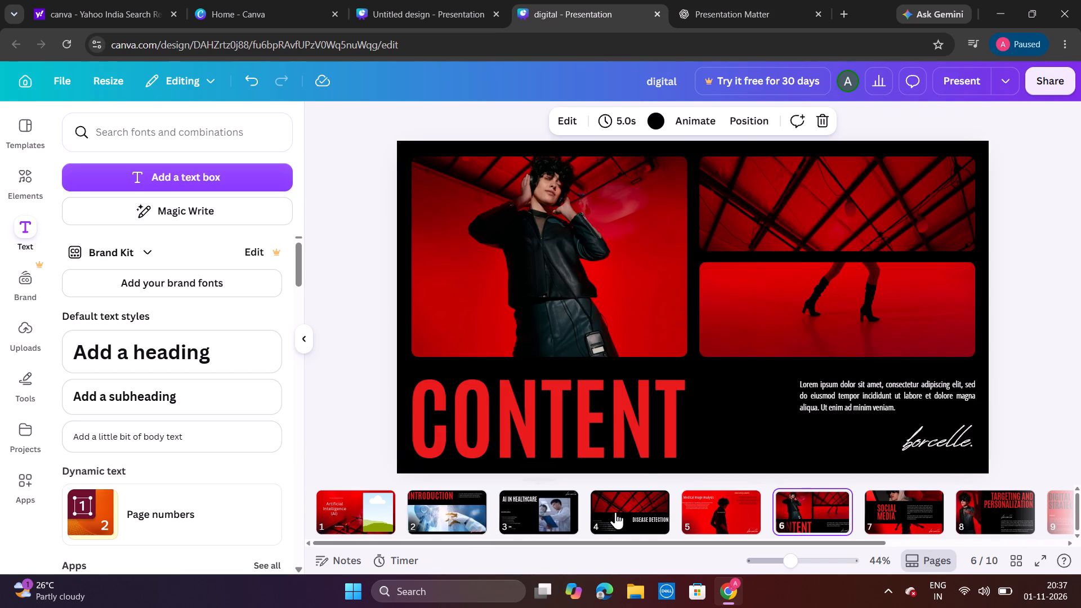
pyautogui.click(717, 510)
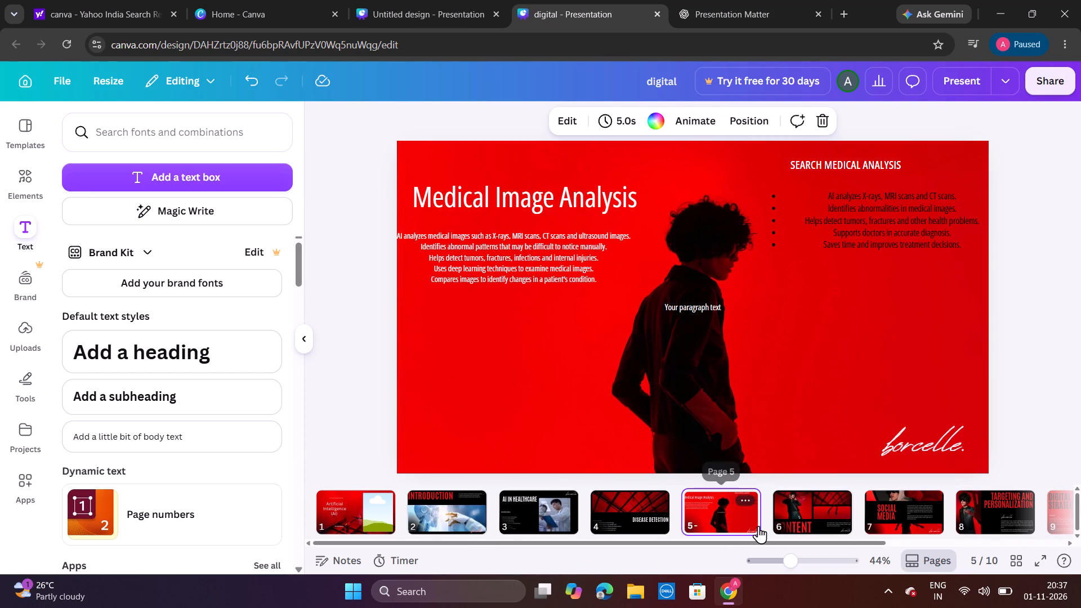
pyautogui.click(758, 526)
pyautogui.click(800, 517)
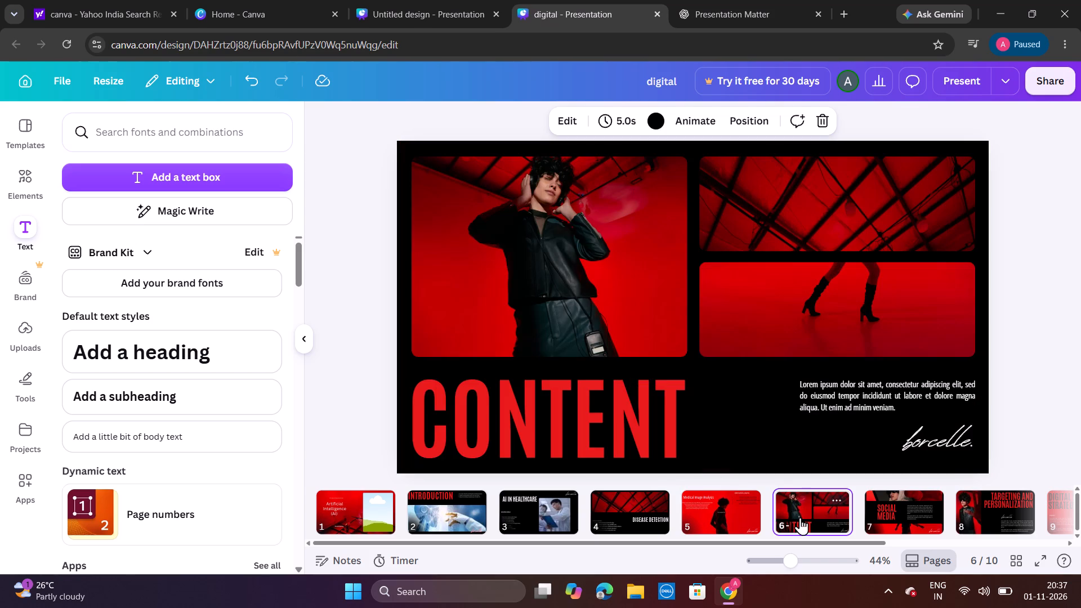
pyautogui.click(673, 254)
pyautogui.click(705, 397)
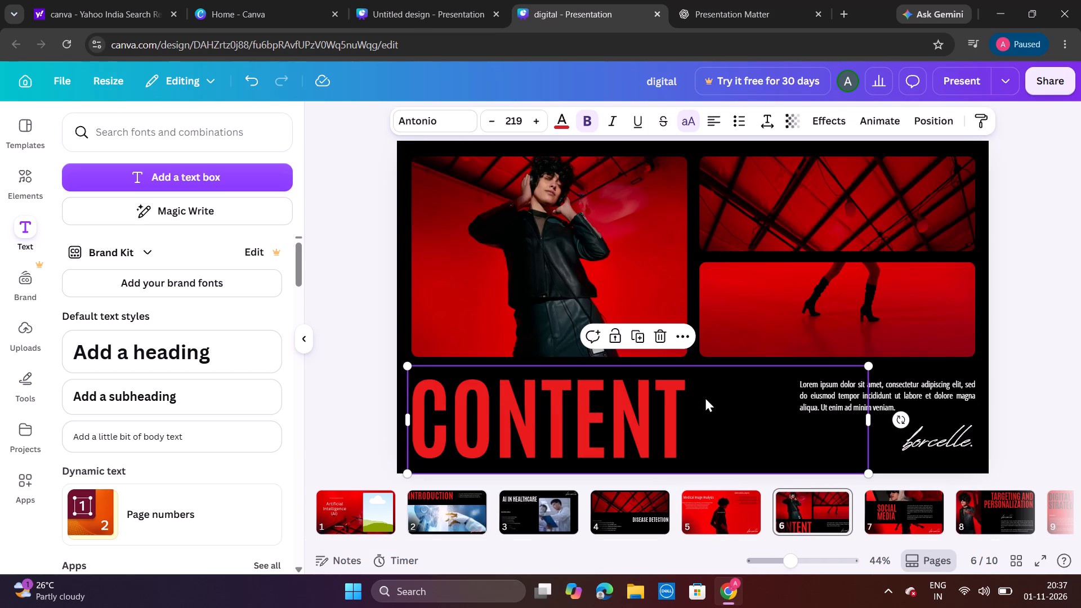
pyautogui.click(705, 397)
pyautogui.click(705, 397)
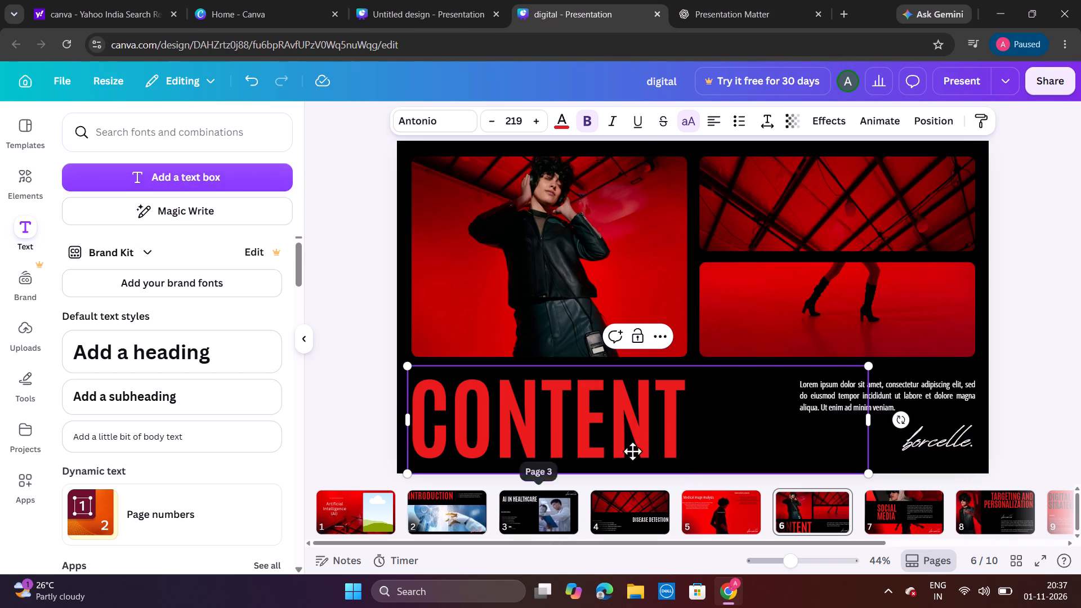
pyautogui.click(723, 426)
pyautogui.hotkey('shift', 'a')
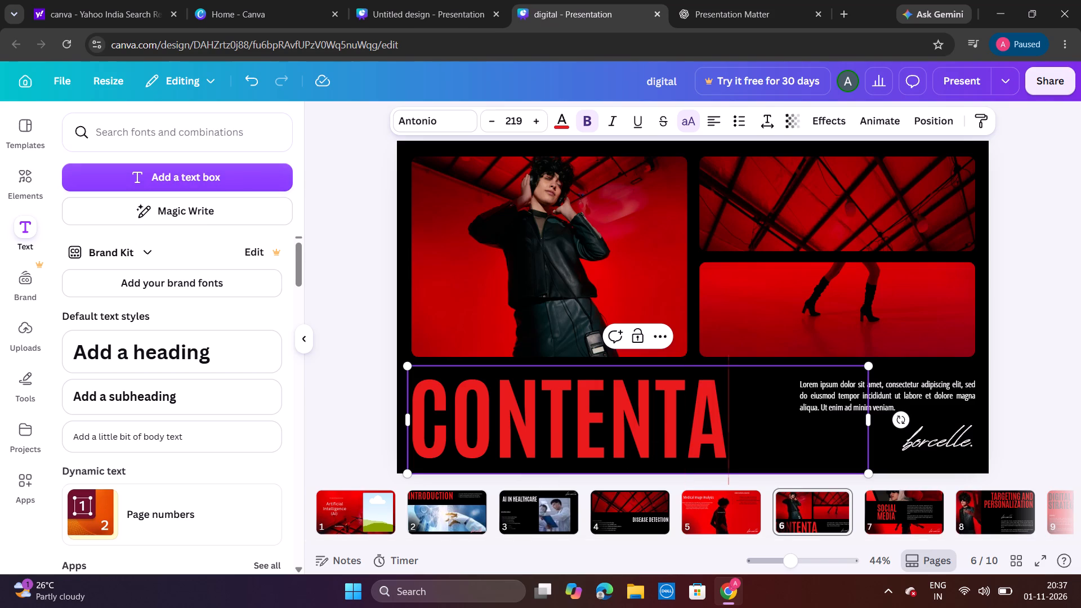
pyautogui.press('BackSpace')
pyautogui.press('space')
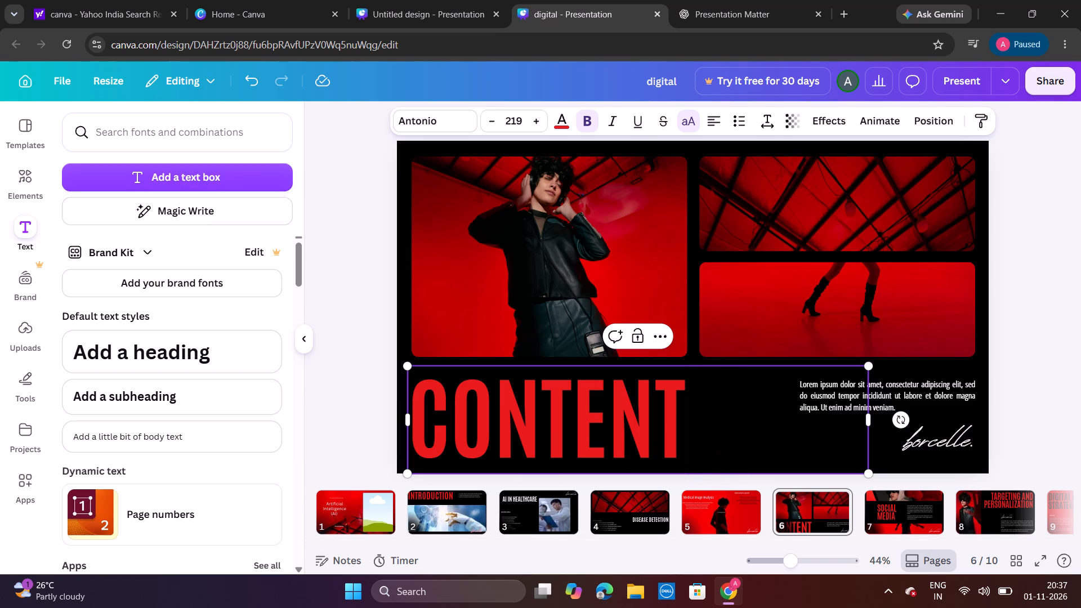
pyautogui.hotkey('shift', 'a')
pyautogui.hotkey('shift', 'i')
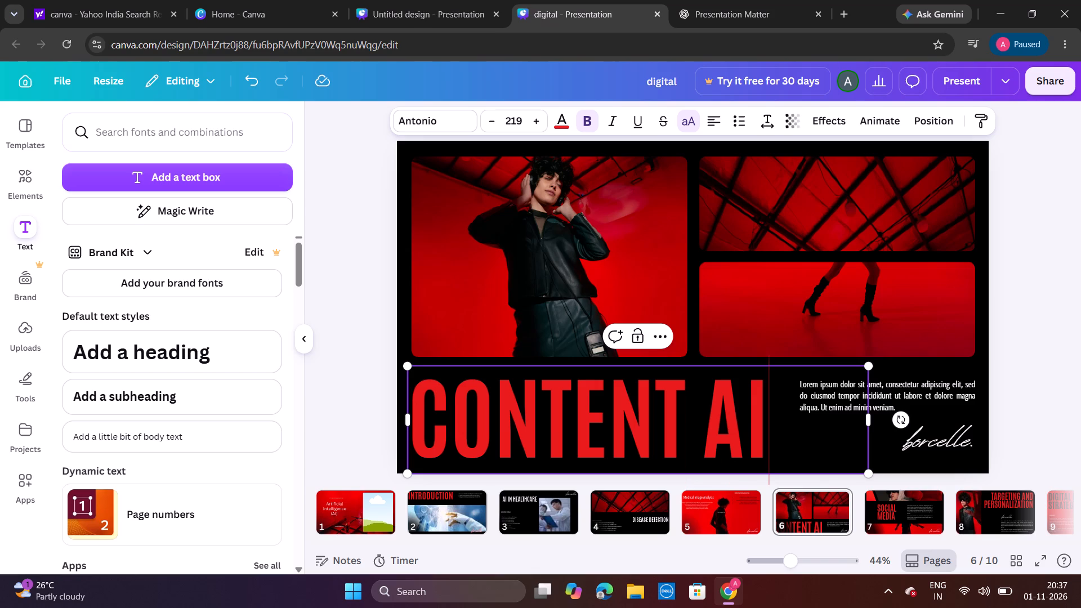
pyautogui.click(963, 470)
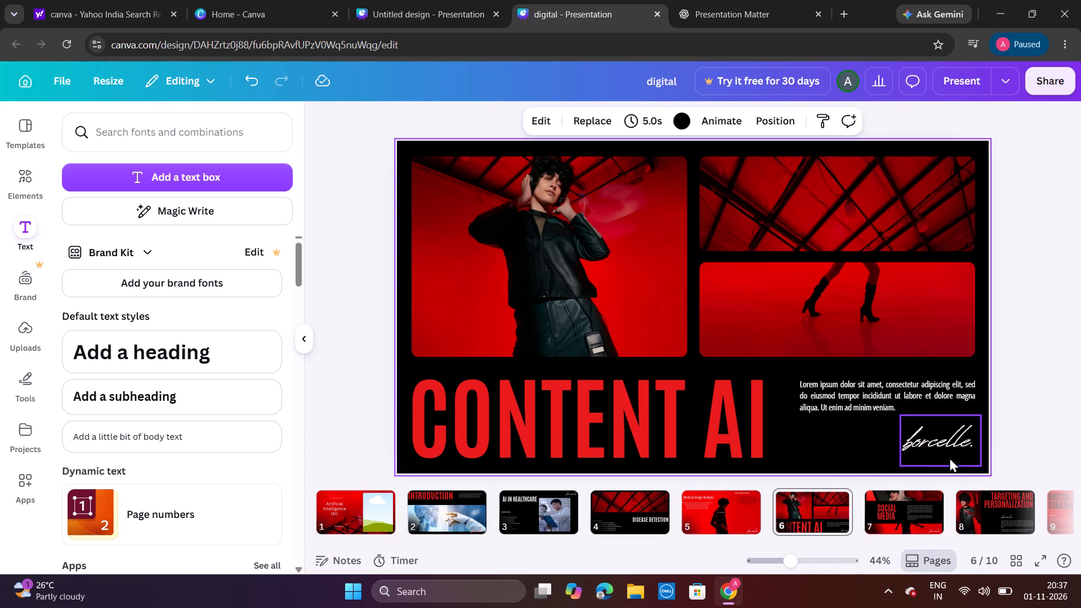
# Delete the Lorem ipsum paragraph beside the slide 6 title.
pyautogui.click(866, 406)
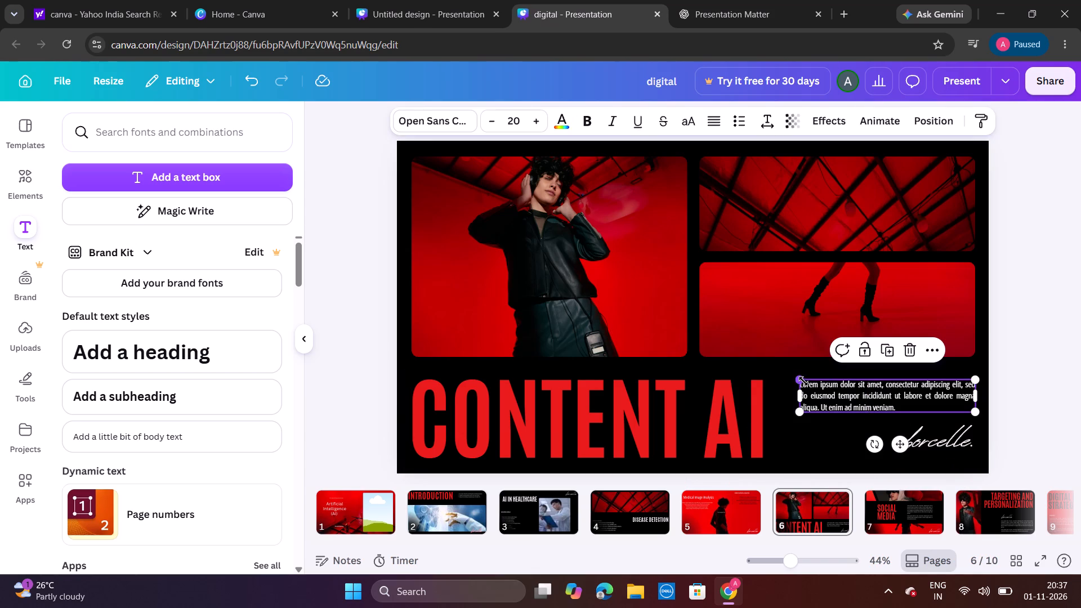
pyautogui.click(803, 381)
pyautogui.click(916, 349)
pyautogui.click(870, 421)
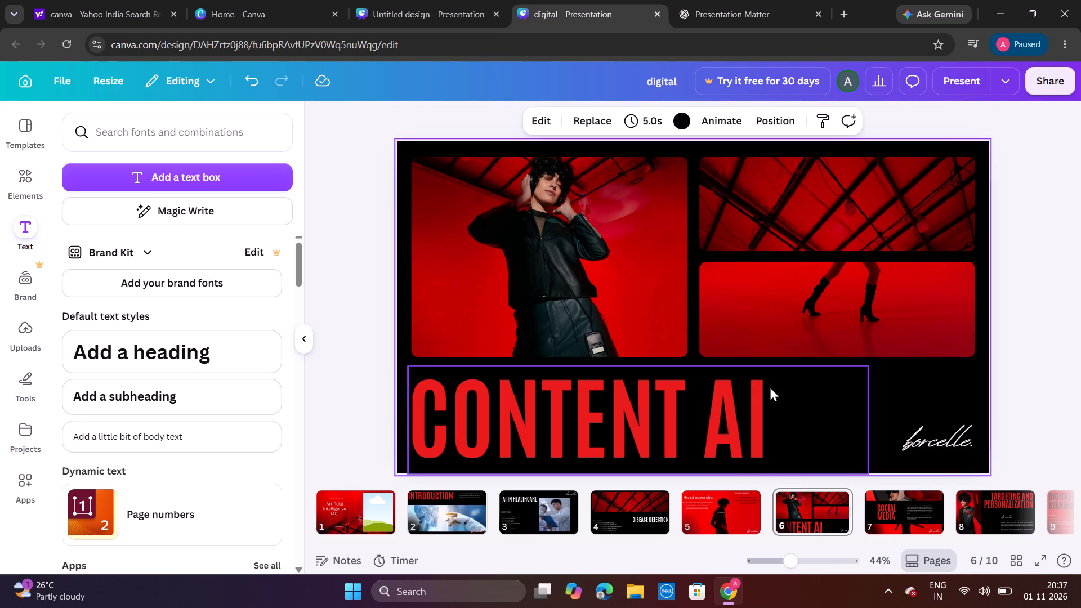
# Replace slide 6's red ceiling-beams image with the "ai in healthcare" photo of a human hand reaching toward a robotic hand.
pyautogui.click(776, 237)
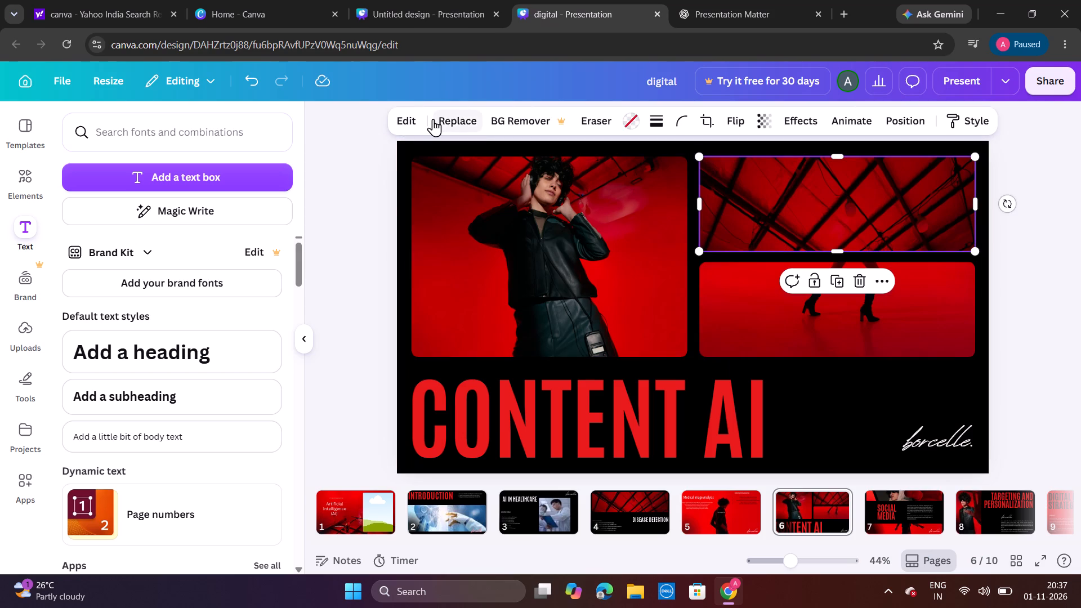
pyautogui.click(433, 119)
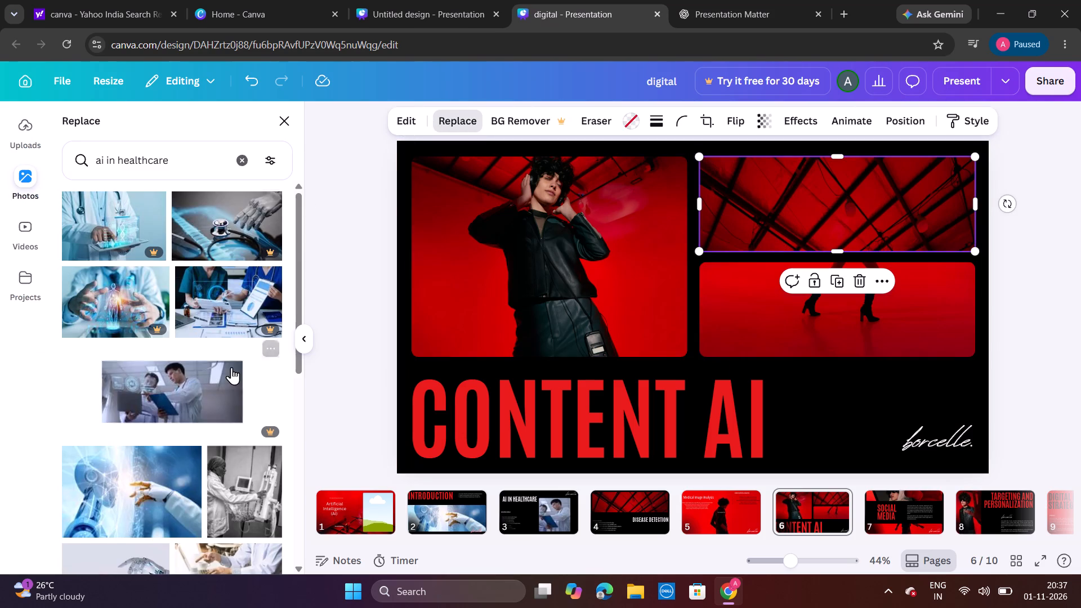
pyautogui.scroll(-4, 231, 367)
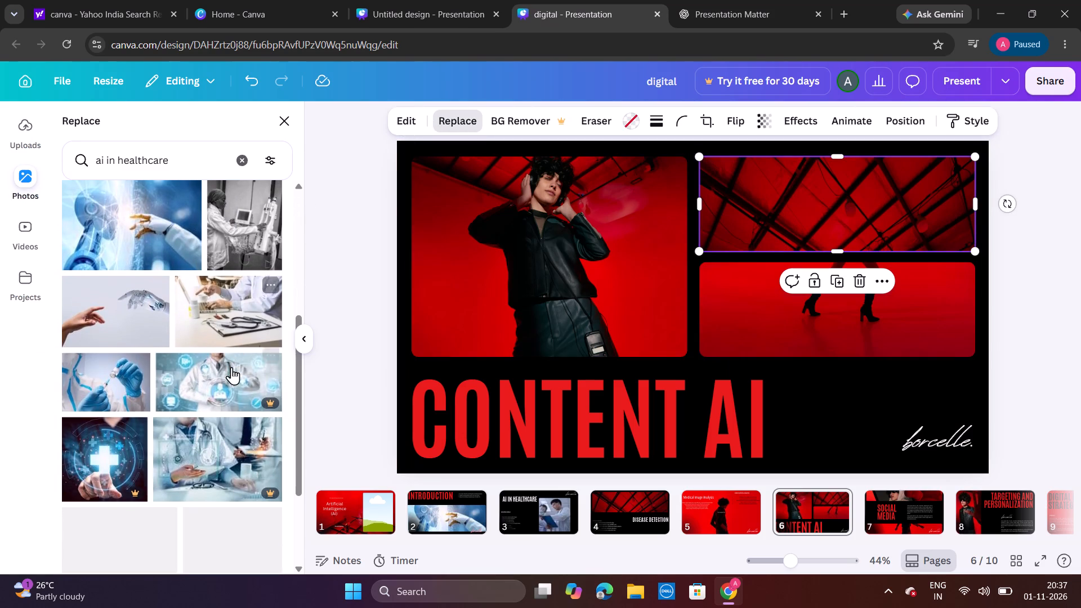
pyautogui.click(101, 327)
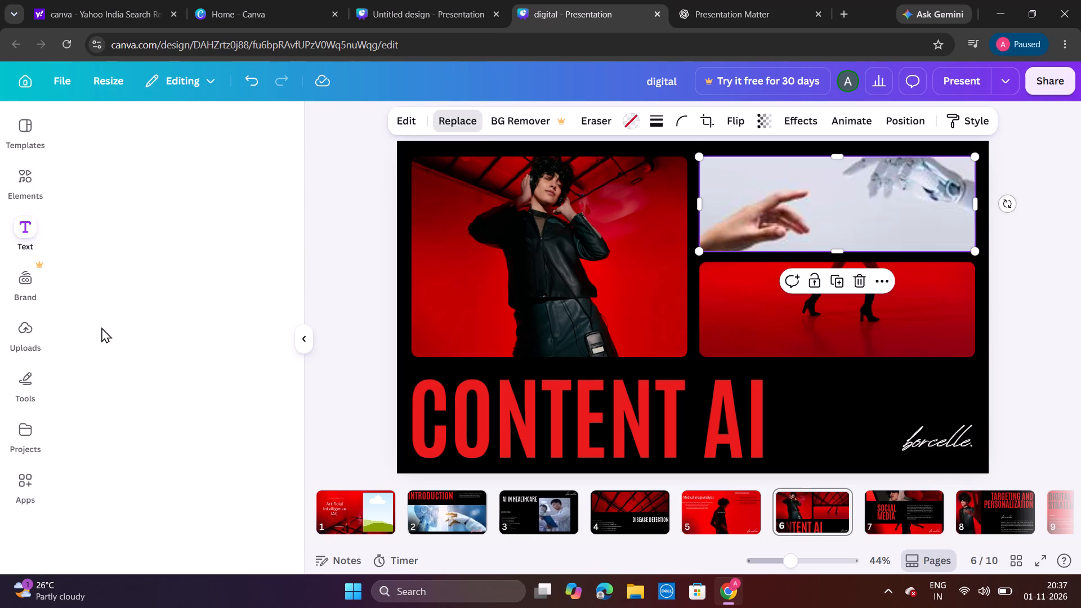
# Replace the large portrait image on slide 6 with the photo of a doctor's hands around a glowing human-body hologram.
pyautogui.click(440, 122)
pyautogui.click(533, 186)
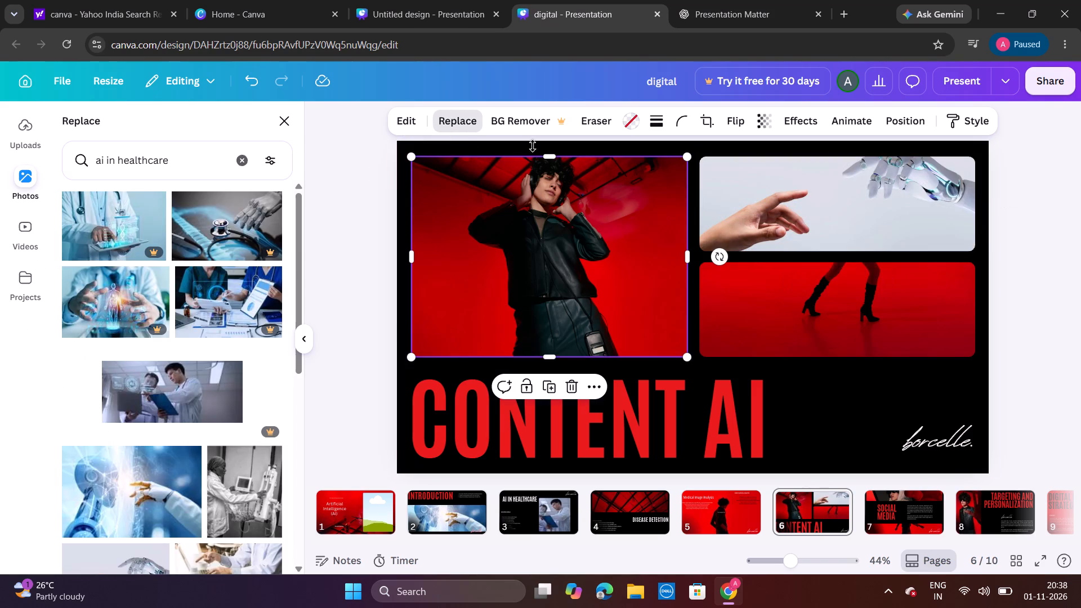
pyautogui.click(453, 119)
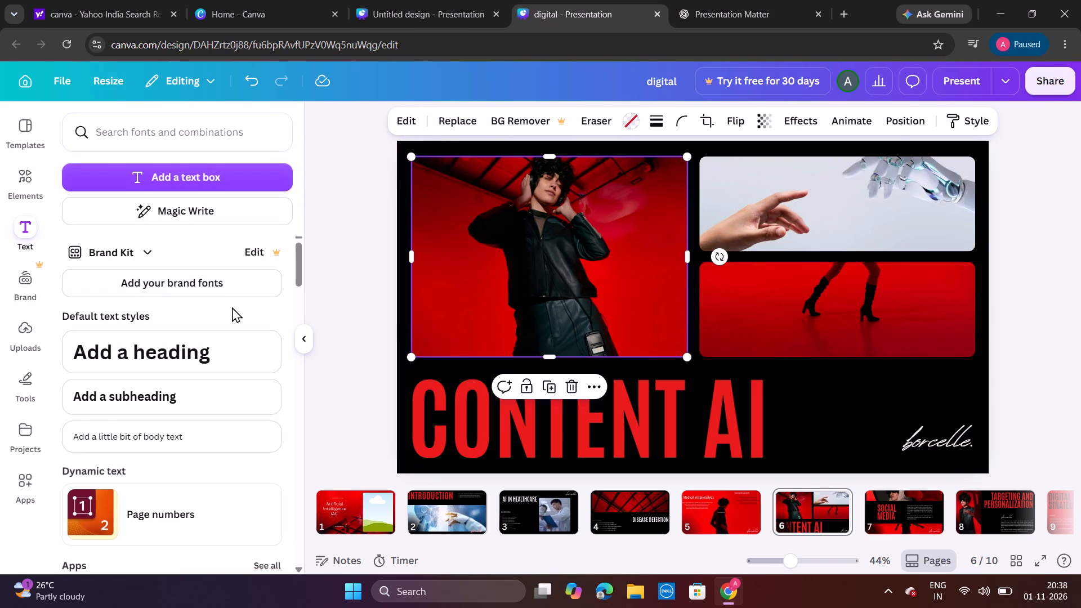
pyautogui.click(475, 110)
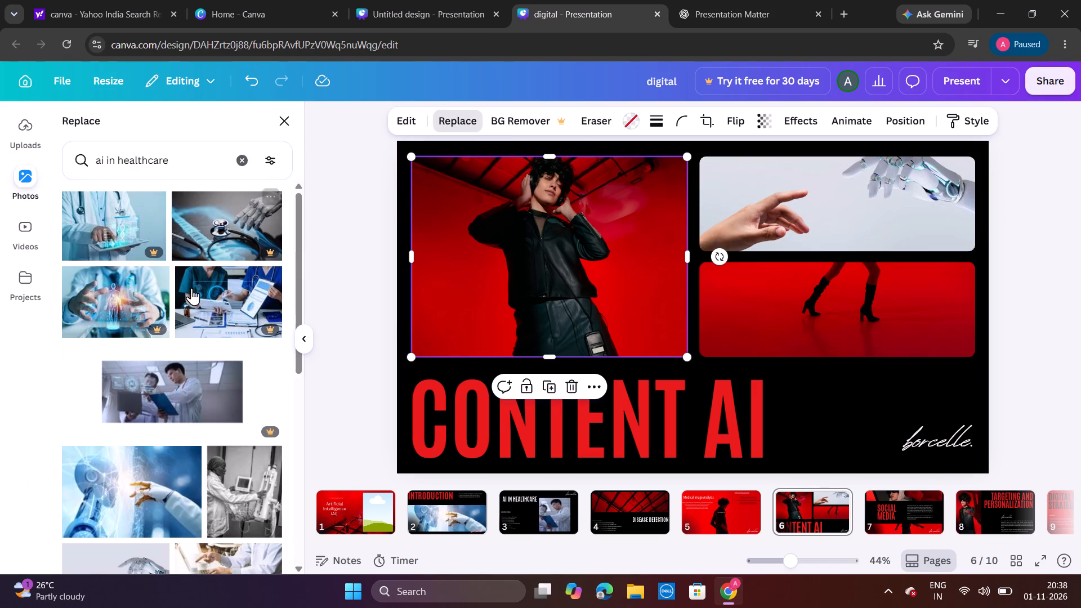
pyautogui.click(139, 309)
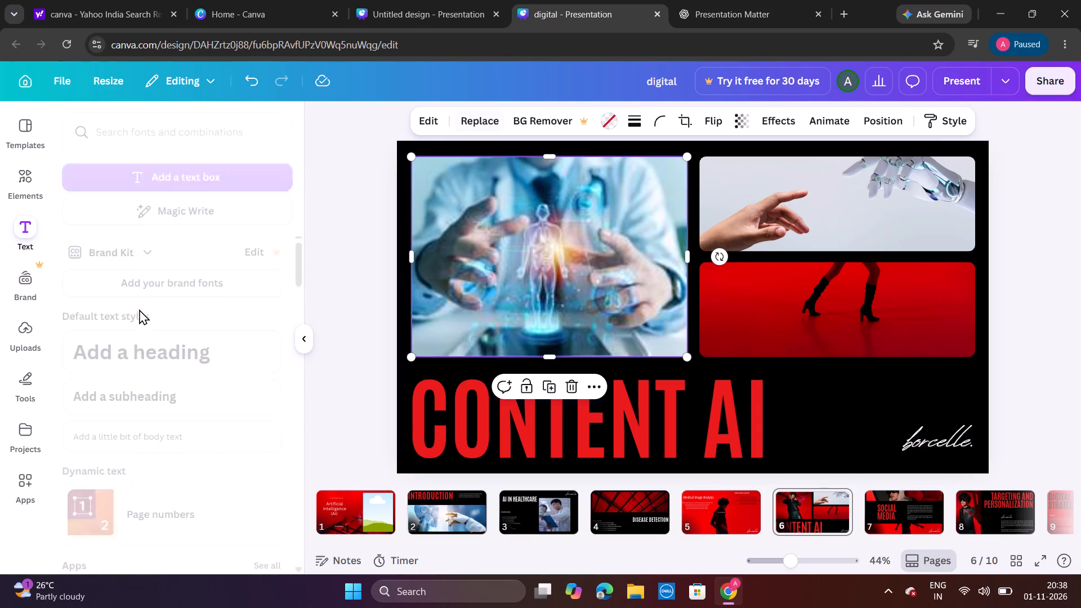
pyautogui.scroll(-1, 156, 387)
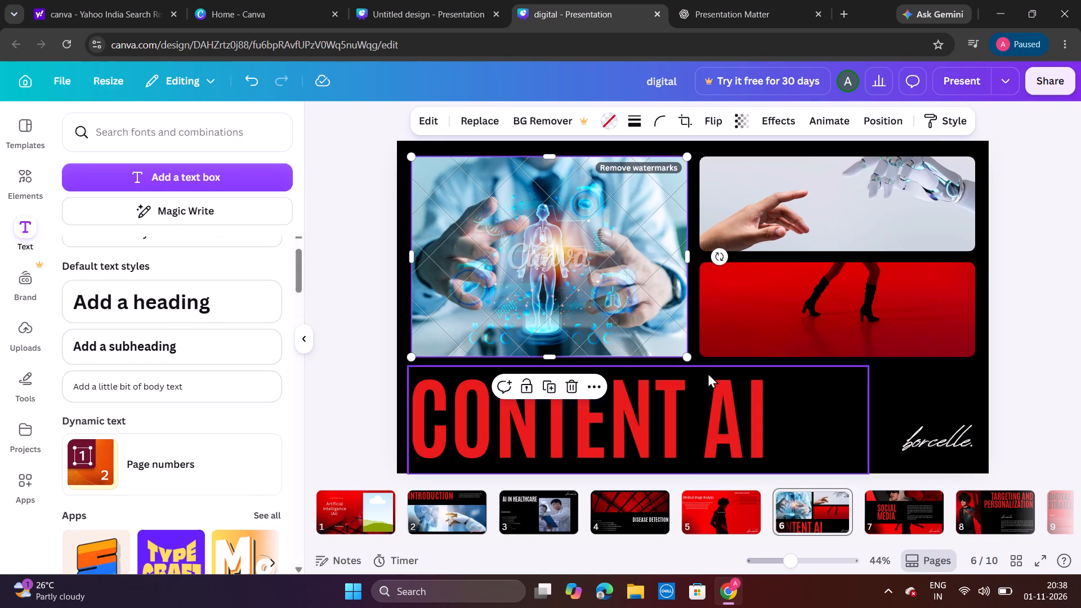
# Replace the boots image on slide 6 with the "ai in healthcare" photo of a glowing medical cross.
pyautogui.click(777, 310)
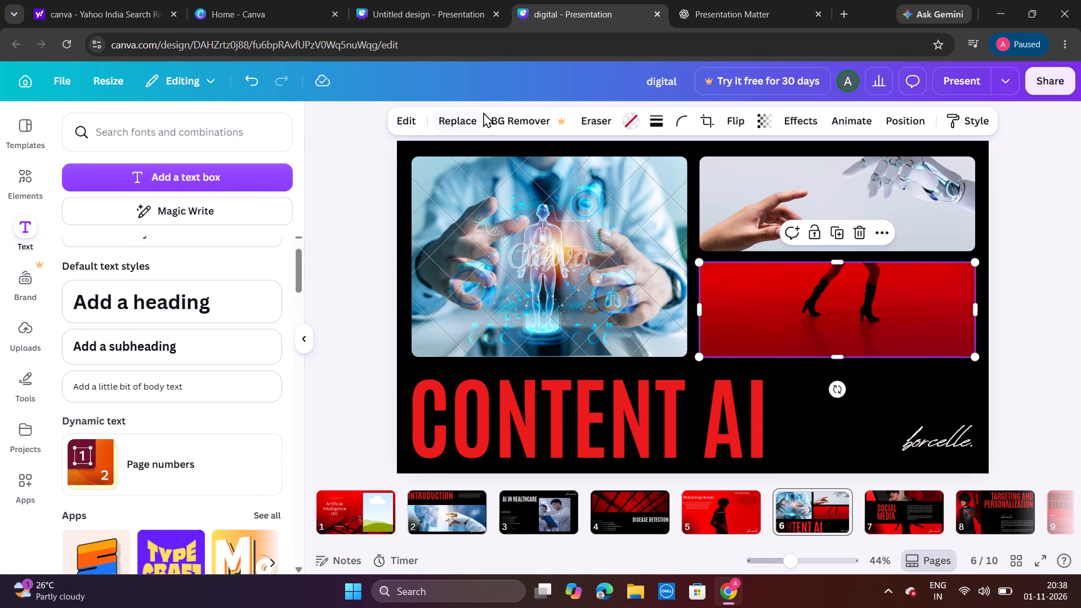
pyautogui.click(483, 113)
pyautogui.click(457, 124)
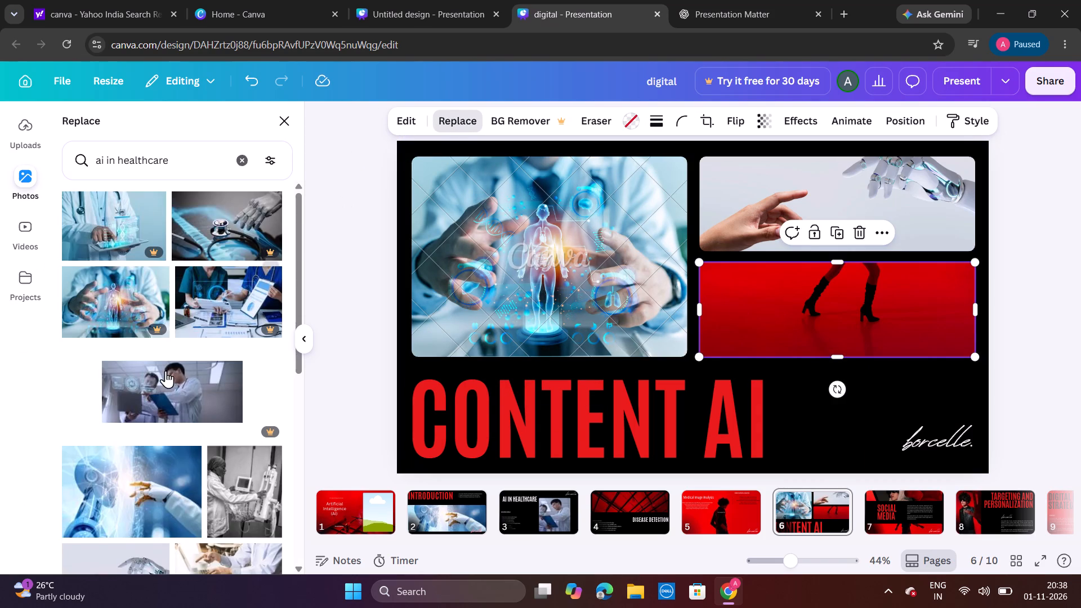
pyautogui.scroll(-4, 166, 370)
pyautogui.scroll(1, 166, 370)
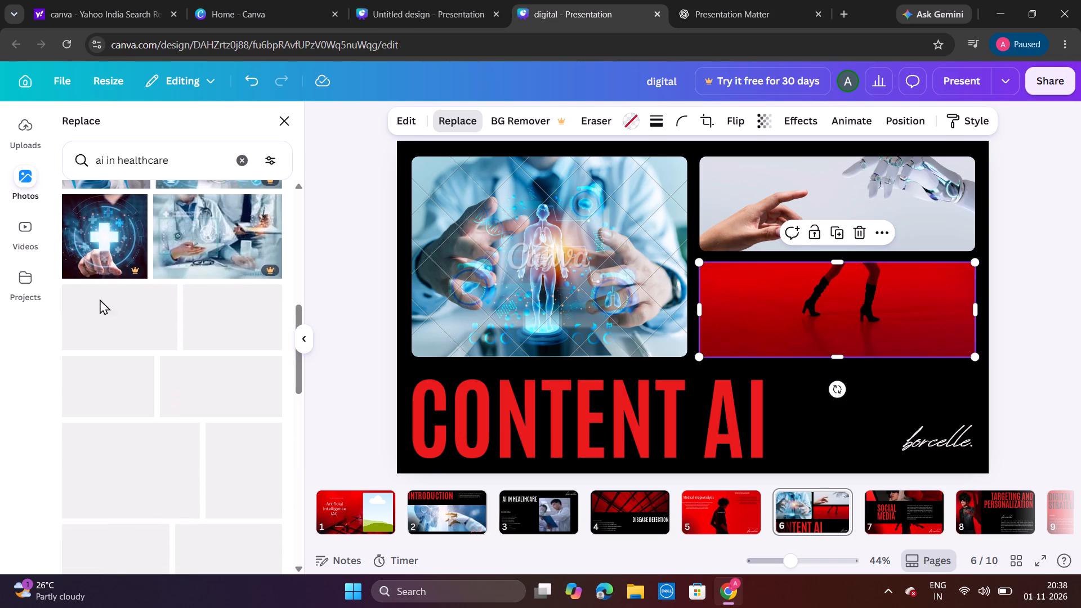
pyautogui.click(80, 258)
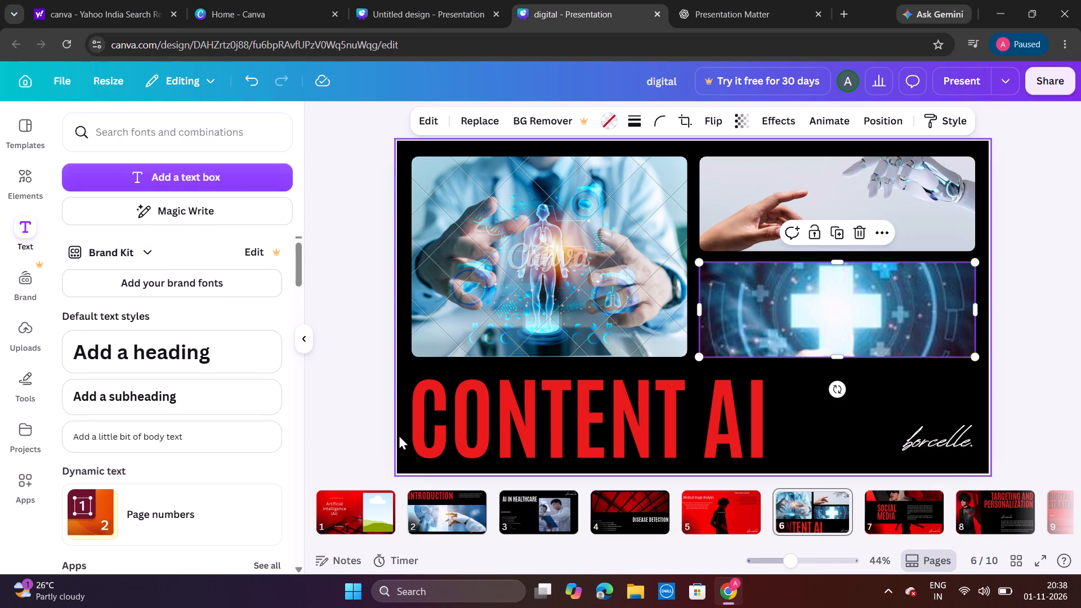
pyautogui.scroll(-2, 600, 420)
# Delete the red "SOCIAL MEDIA" title on slide 7.
pyautogui.click(904, 535)
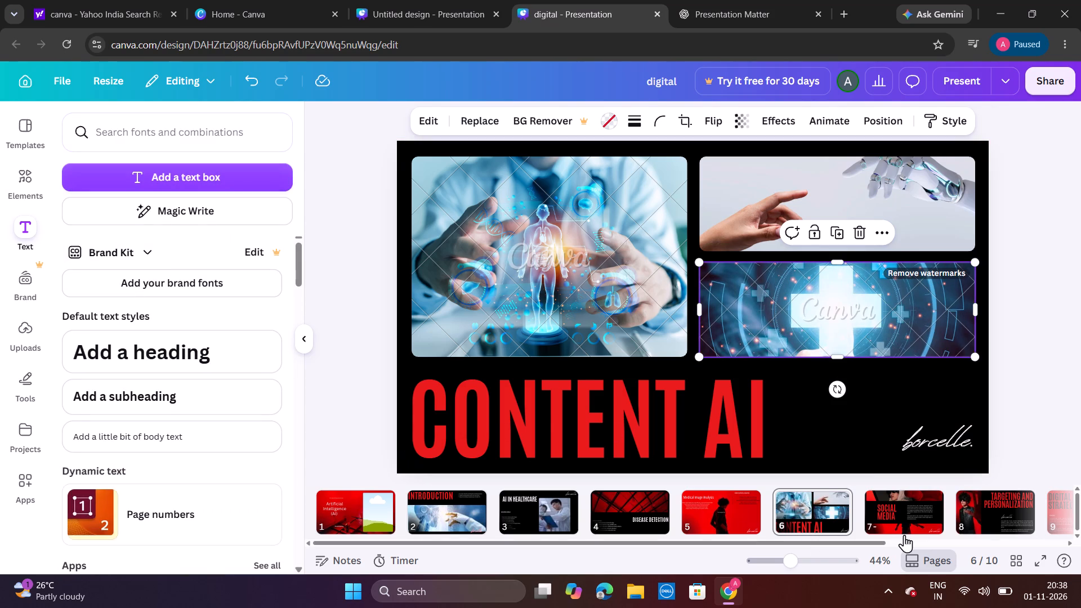
pyautogui.click(909, 495)
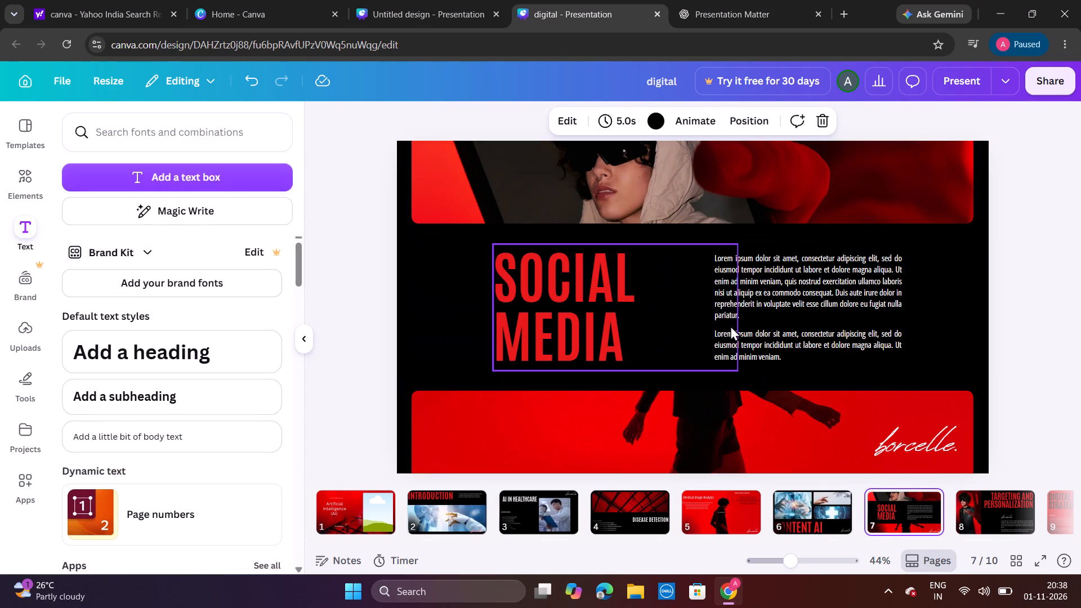
pyautogui.click(730, 325)
pyautogui.click(653, 303)
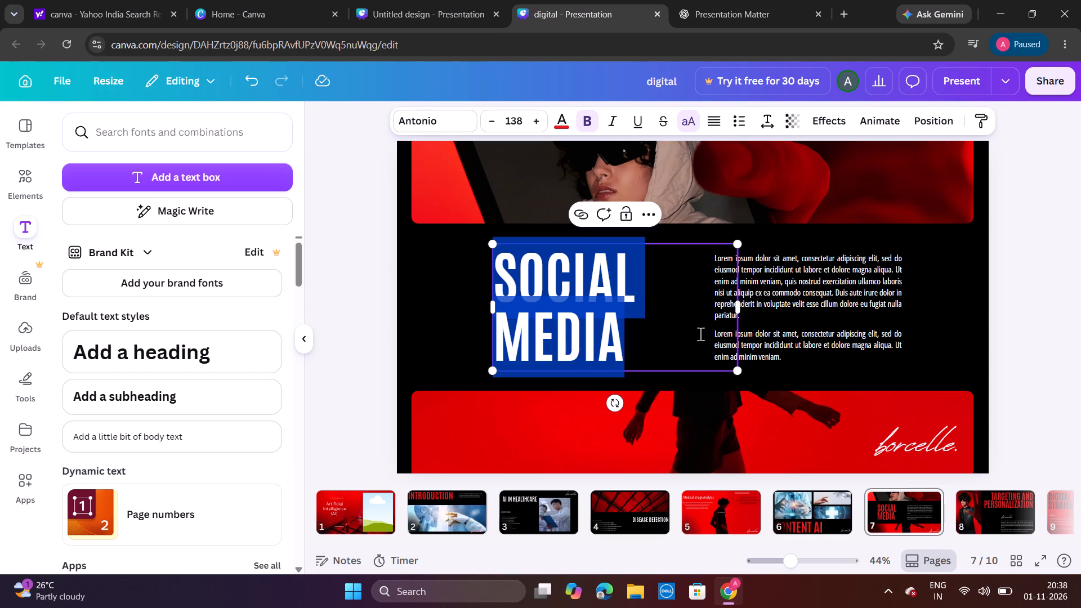
pyautogui.moveTo(739, 374); pyautogui.dragTo(605, 347)
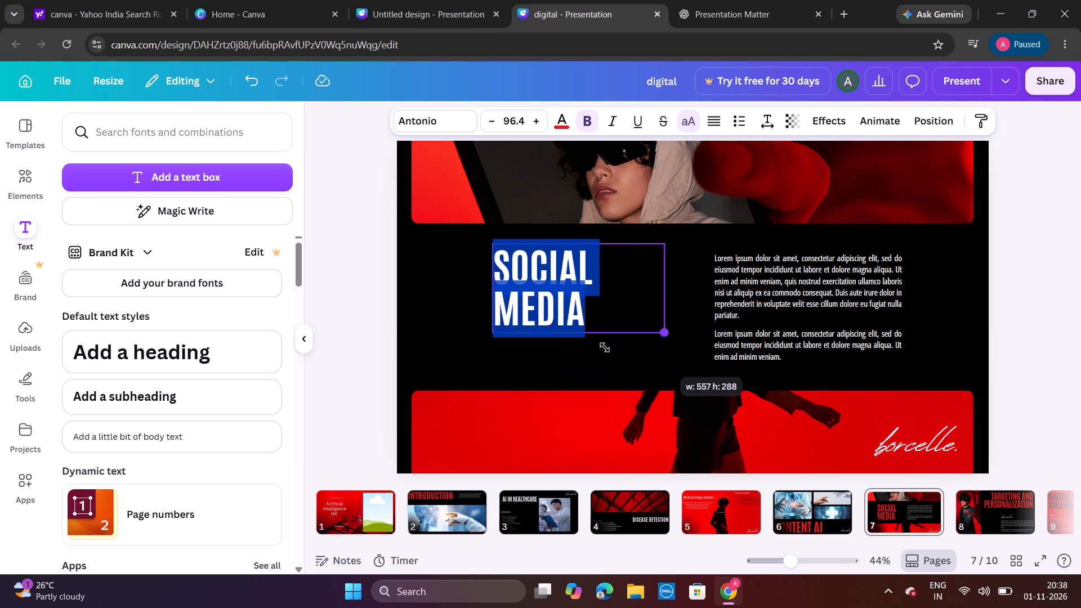
pyautogui.moveTo(605, 347); pyautogui.dragTo(623, 428)
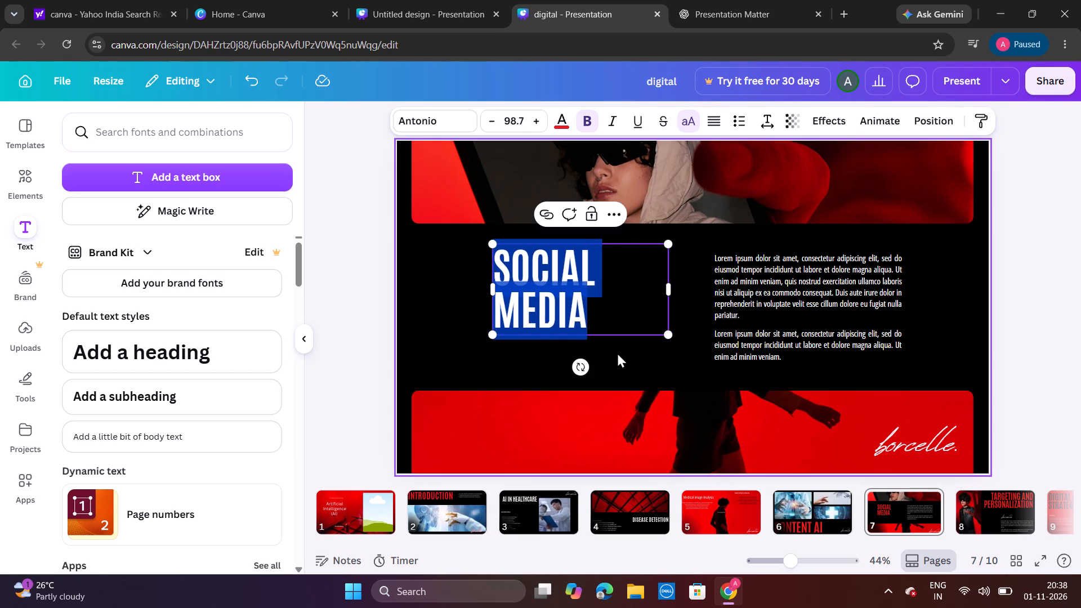
pyautogui.click(617, 352)
pyautogui.click(602, 322)
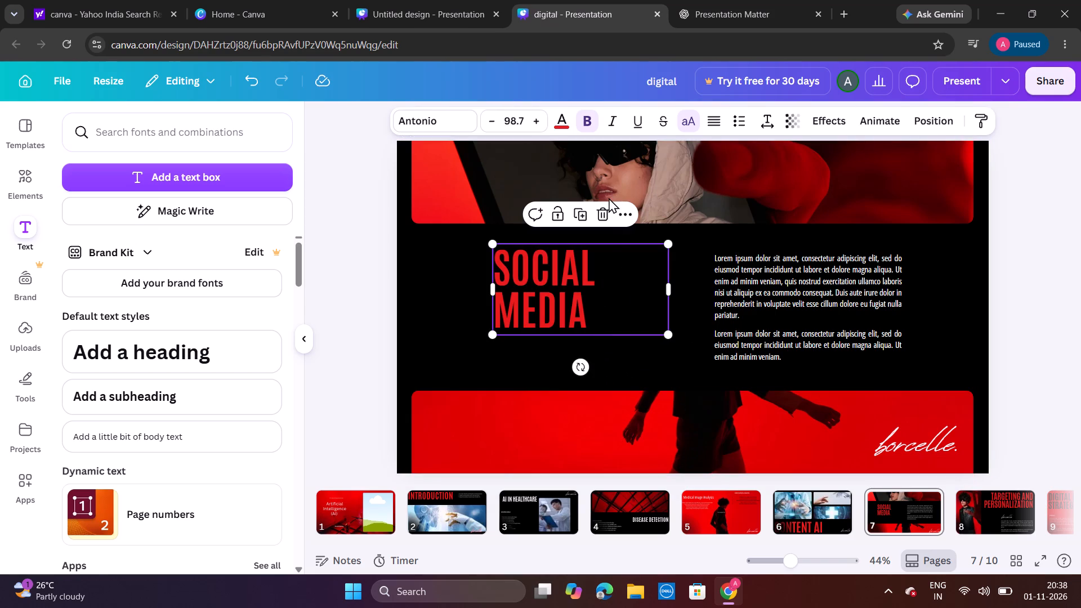
pyautogui.click(606, 209)
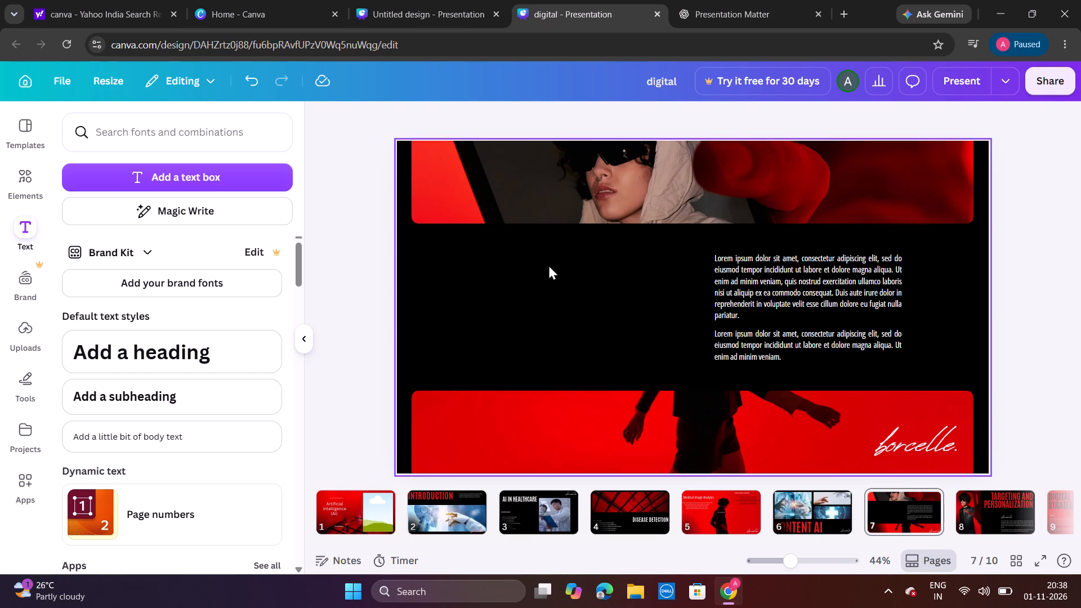
# Replace slide 7's upper image of the person in sunglasses with the "ai in healthcare" photo of a doctor pointing at a tablet.
pyautogui.click(660, 164)
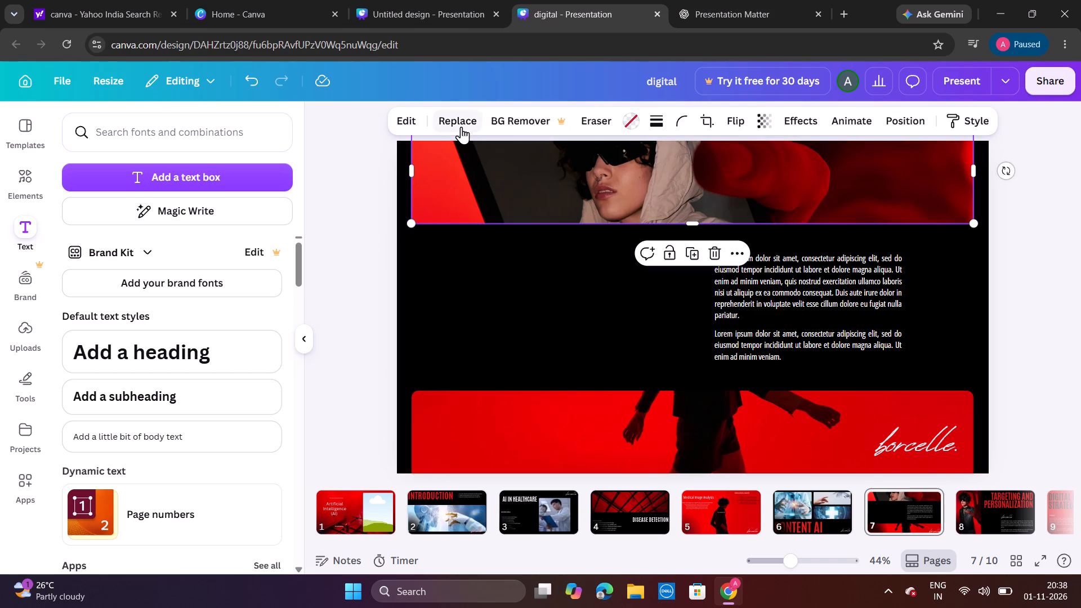
pyautogui.click(461, 127)
pyautogui.scroll(-5, 156, 395)
pyautogui.scroll(2, 156, 395)
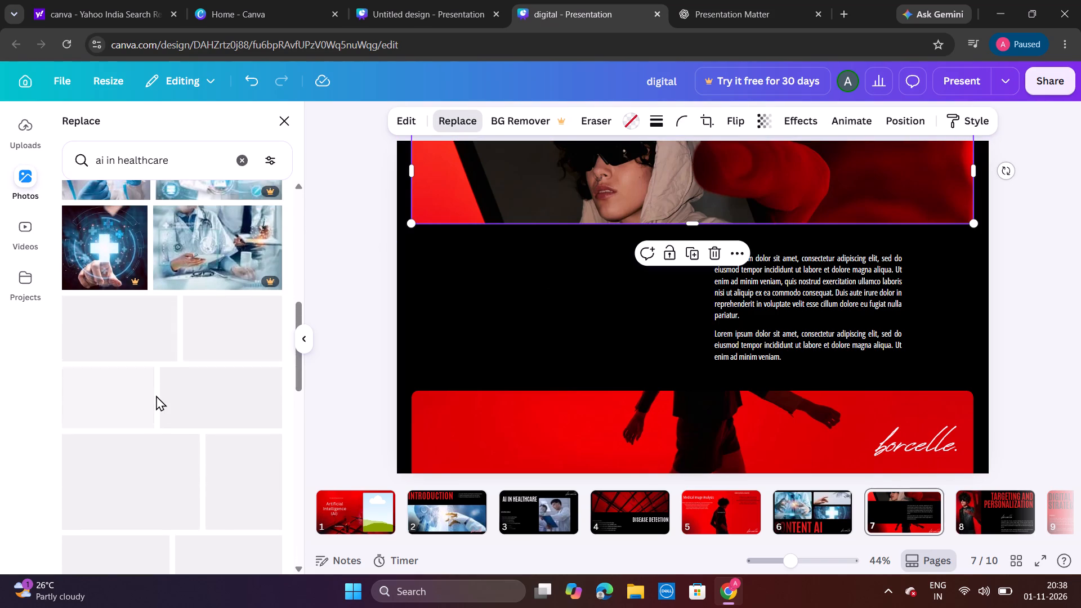
pyautogui.scroll(-1, 156, 395)
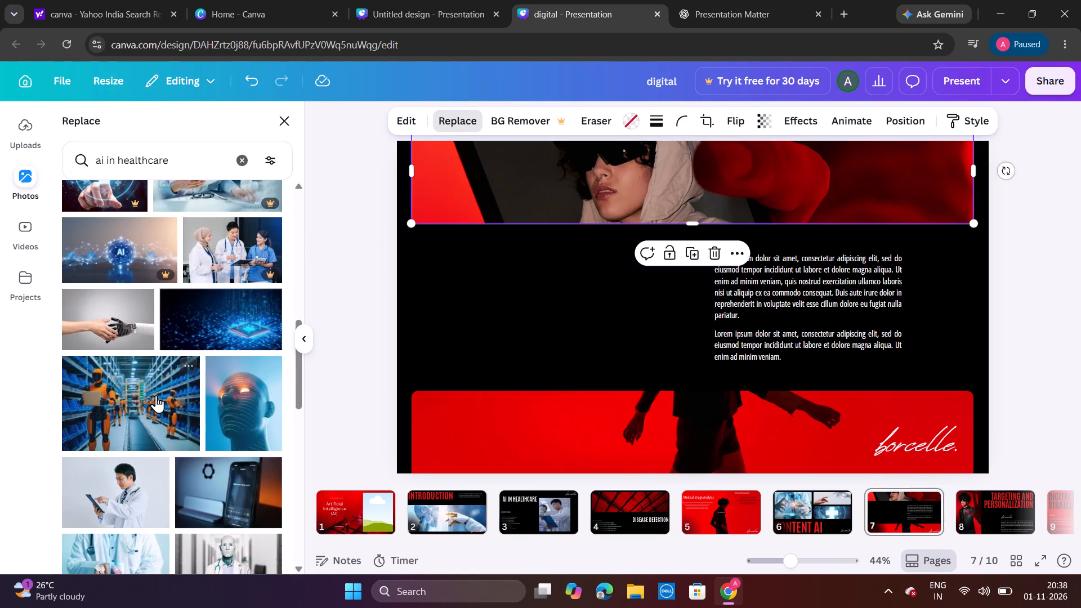
pyautogui.rightClick(156, 395)
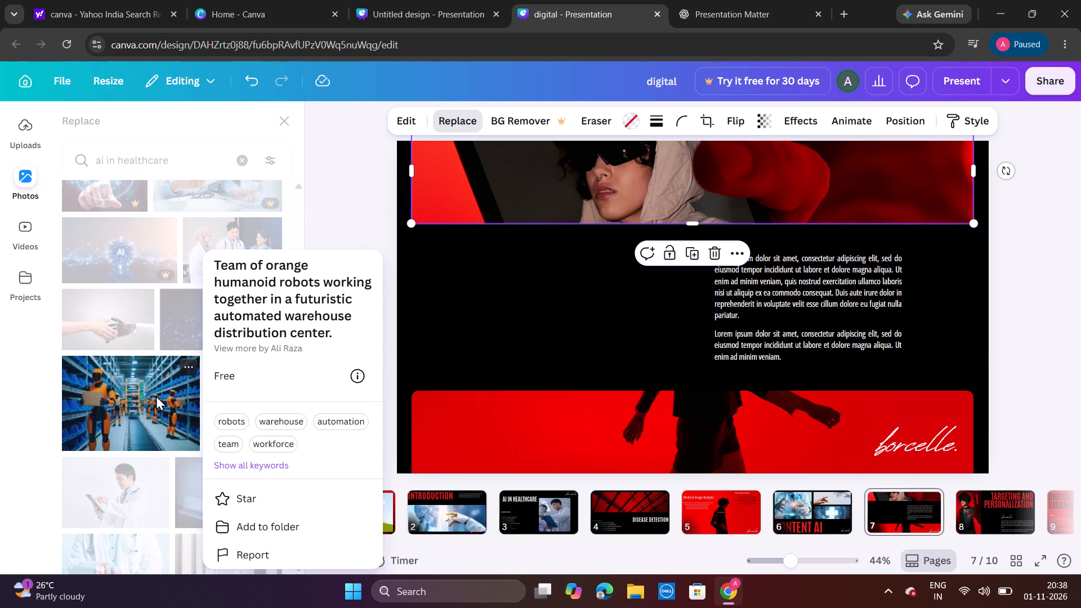
pyautogui.click(330, 233)
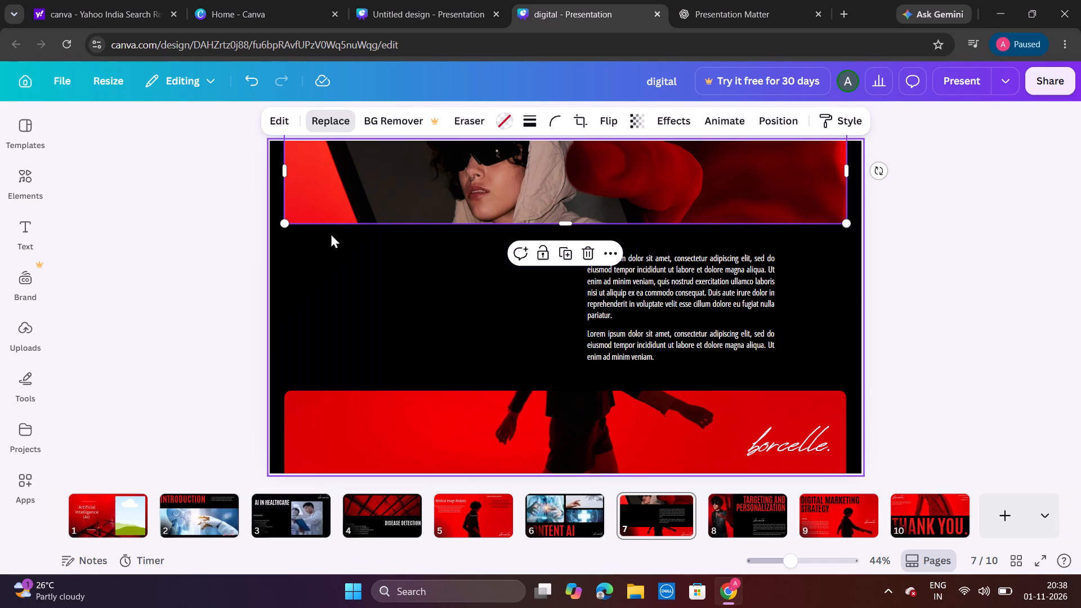
pyautogui.click(333, 127)
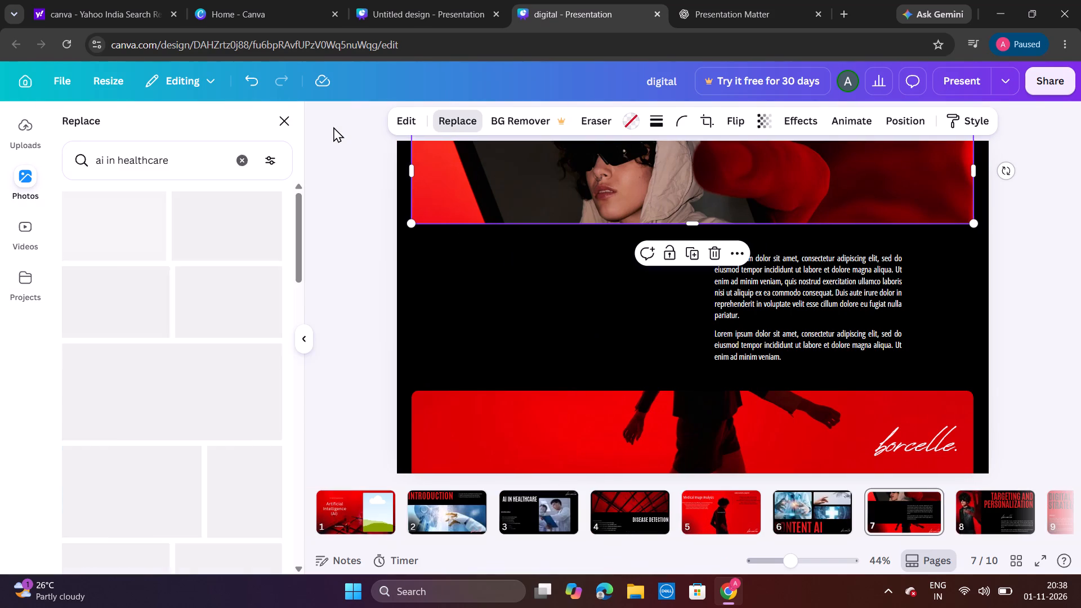
pyautogui.scroll(-5, 189, 410)
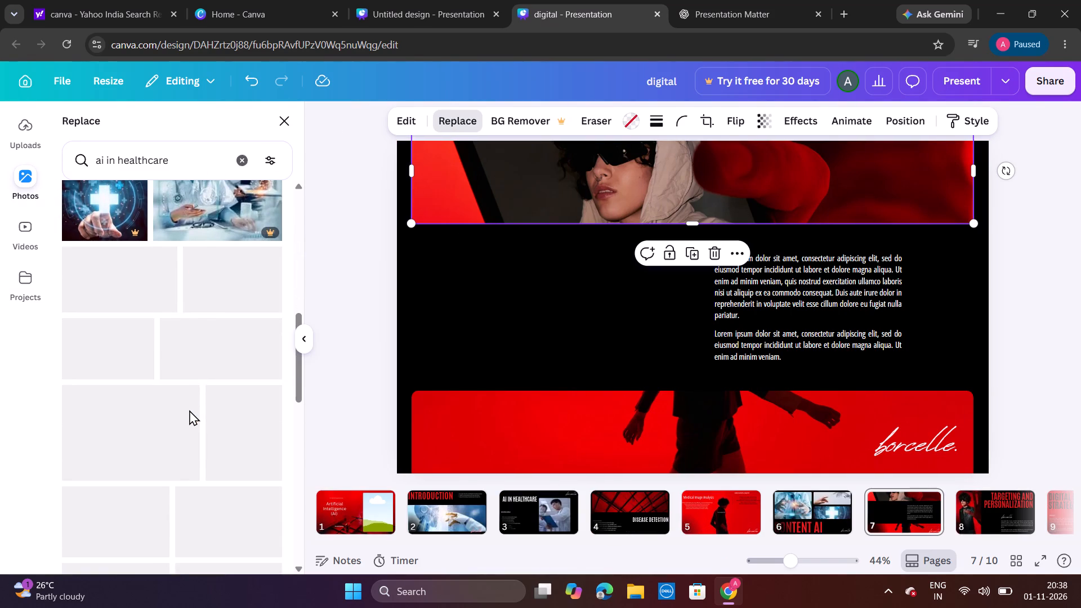
pyautogui.scroll(-1, 189, 410)
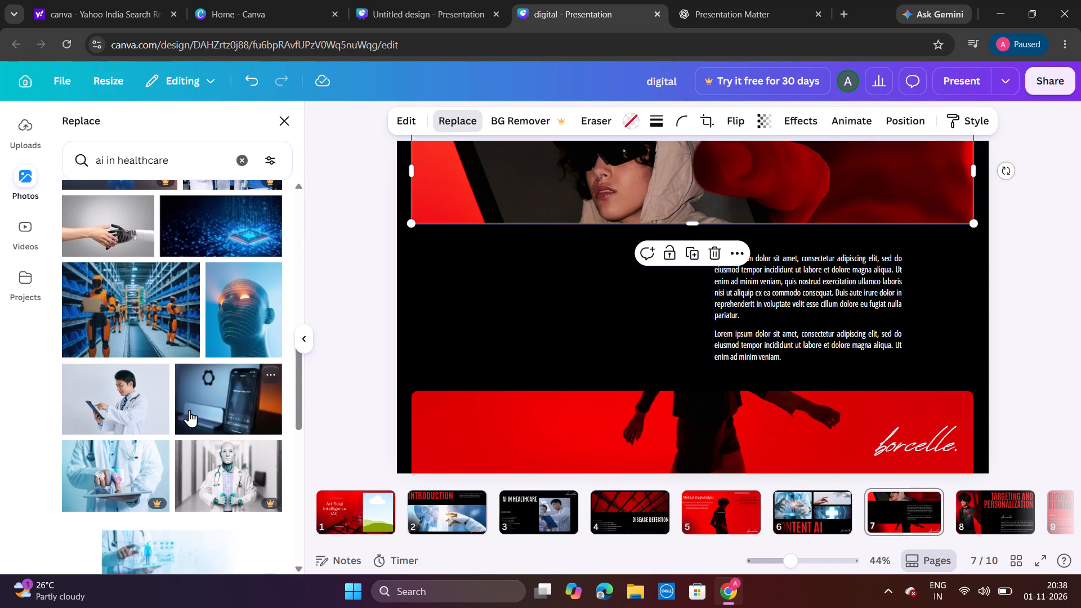
pyautogui.click(115, 418)
pyautogui.scroll(1, 314, 403)
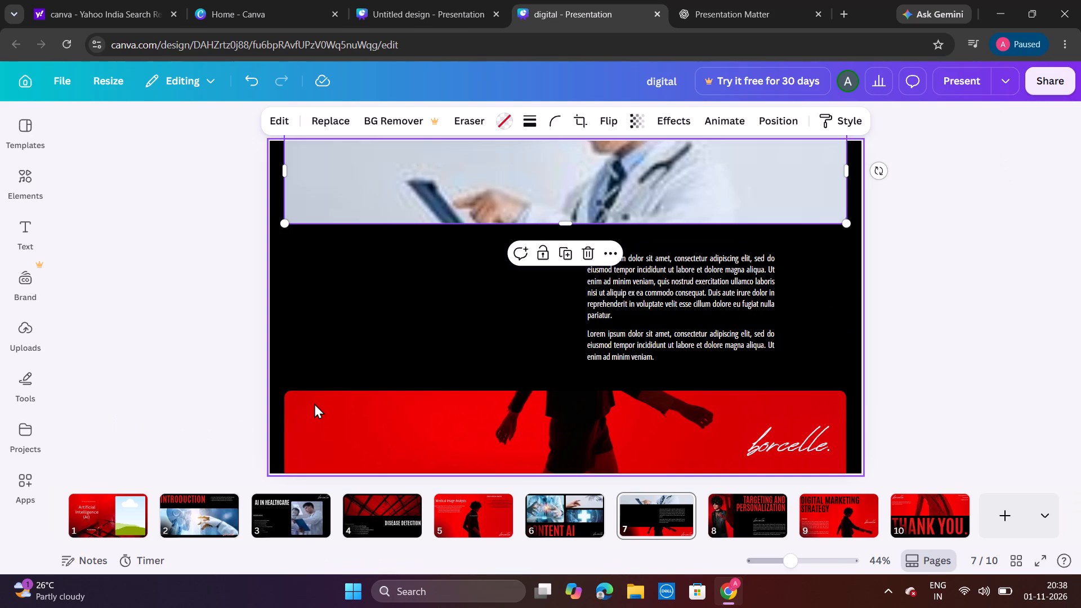
pyautogui.scroll(1, 314, 403)
pyautogui.scroll(3, 494, 261)
pyautogui.scroll(2, 762, 324)
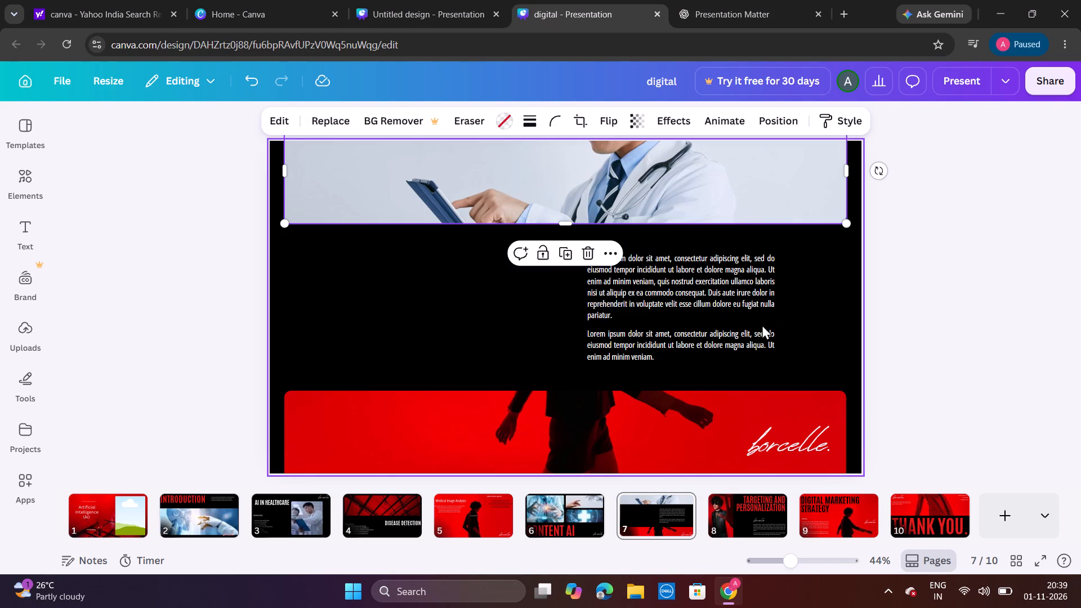
pyautogui.scroll(-1, 640, 401)
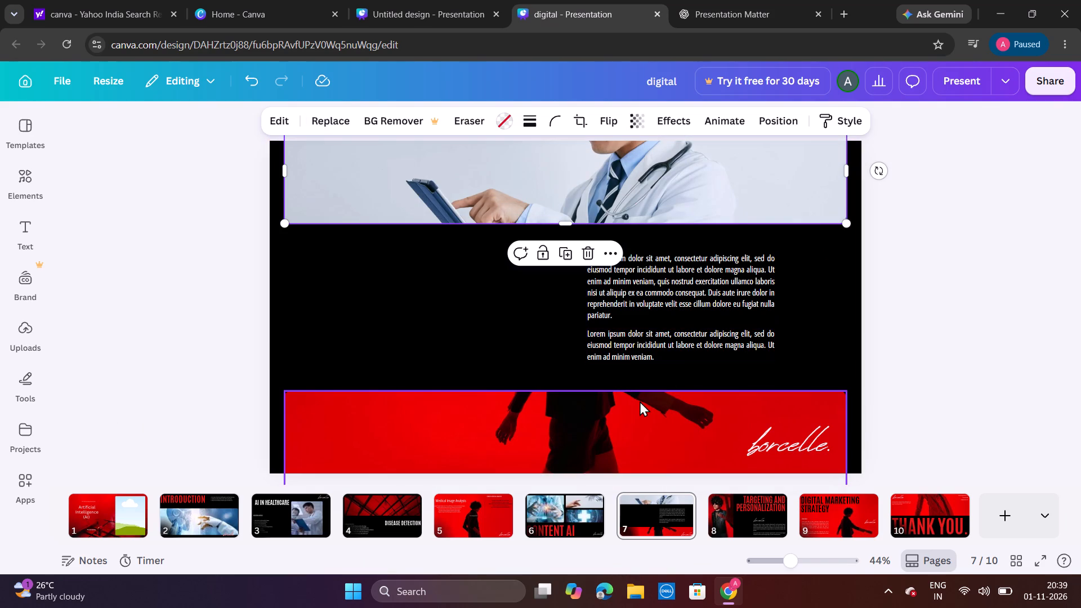
pyautogui.click(640, 401)
pyautogui.click(328, 126)
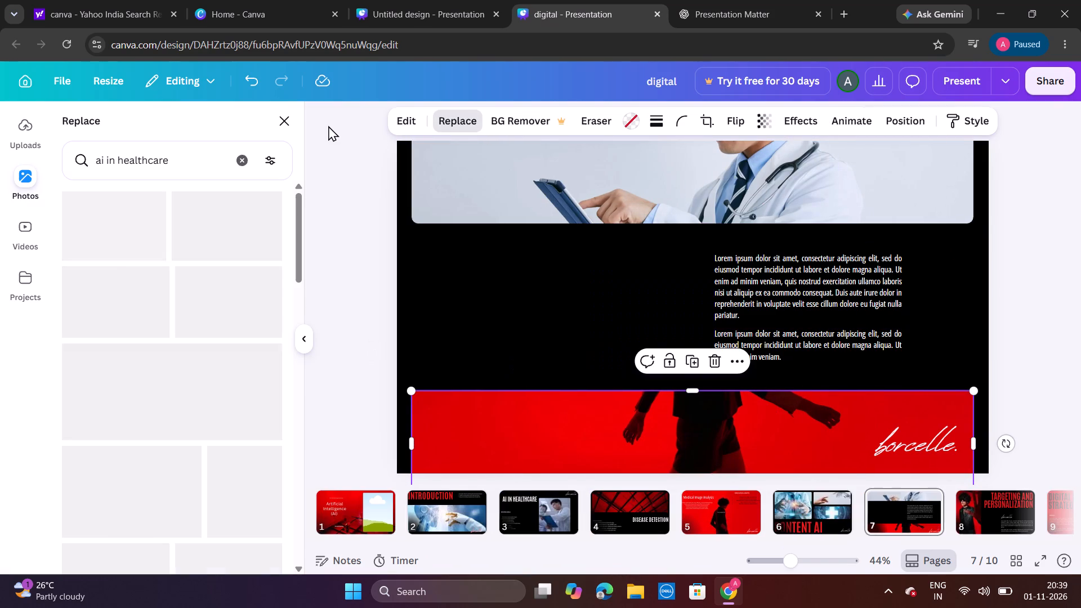
pyautogui.scroll(-2, 194, 471)
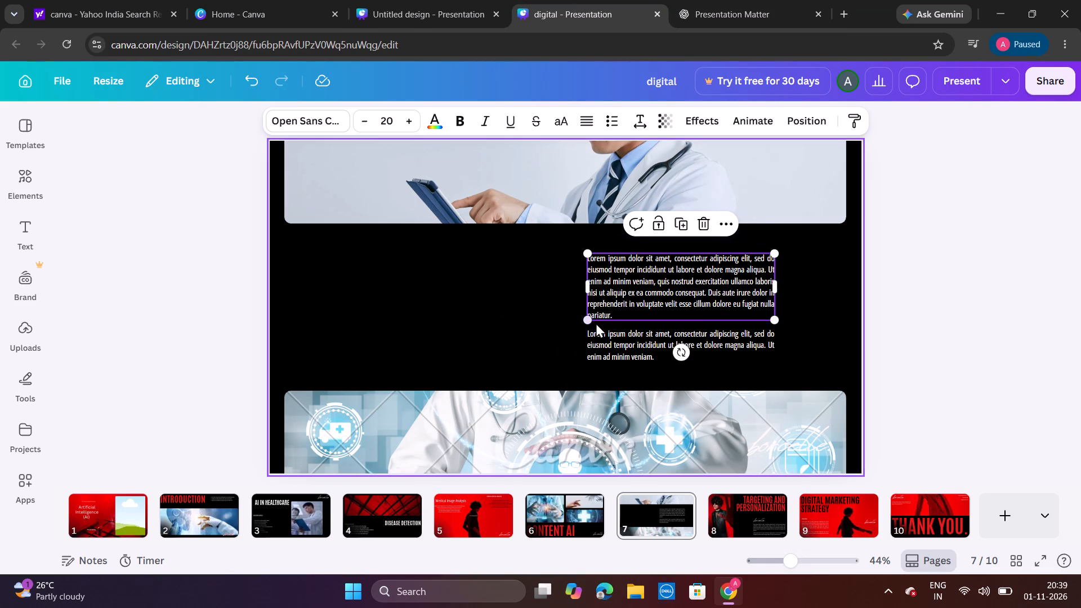
pyautogui.hotkey('ctrl', 'v')
# Scale down the pasted bullet text box on slide 7 to a font size of about 80.9.
pyautogui.click(596, 323)
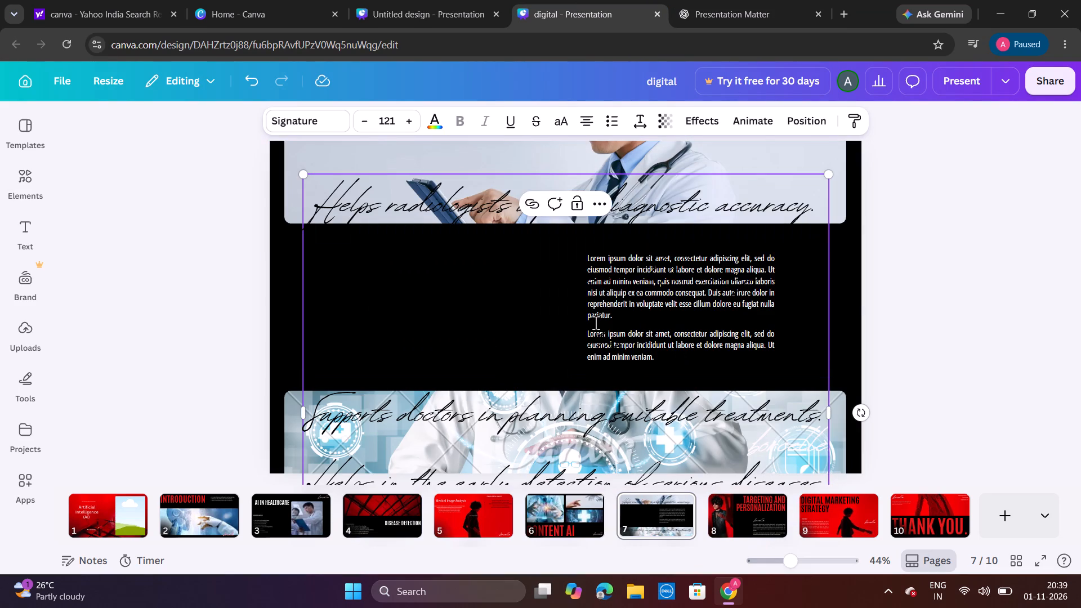
pyautogui.click(647, 330)
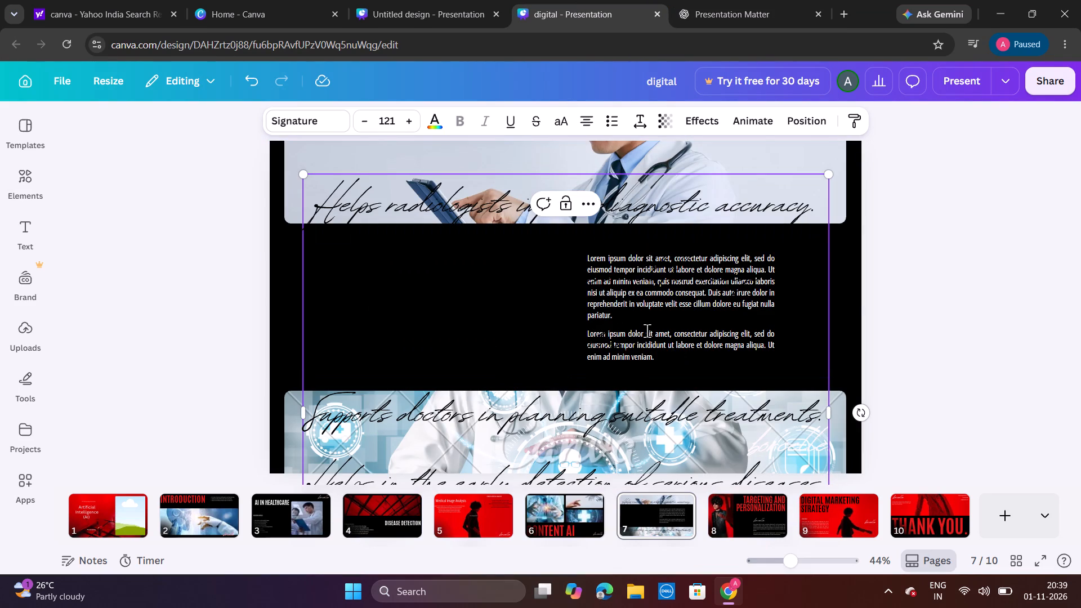
pyautogui.click(600, 267)
pyautogui.moveTo(600, 267); pyautogui.dragTo(586, 261)
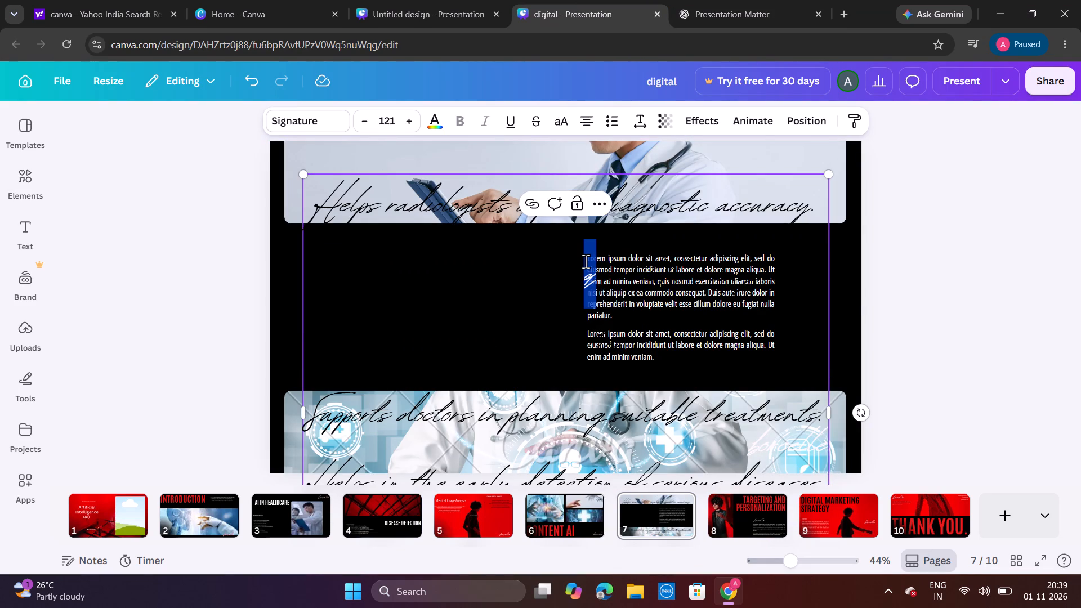
pyautogui.moveTo(586, 261); pyautogui.dragTo(676, 305)
pyautogui.click(676, 305)
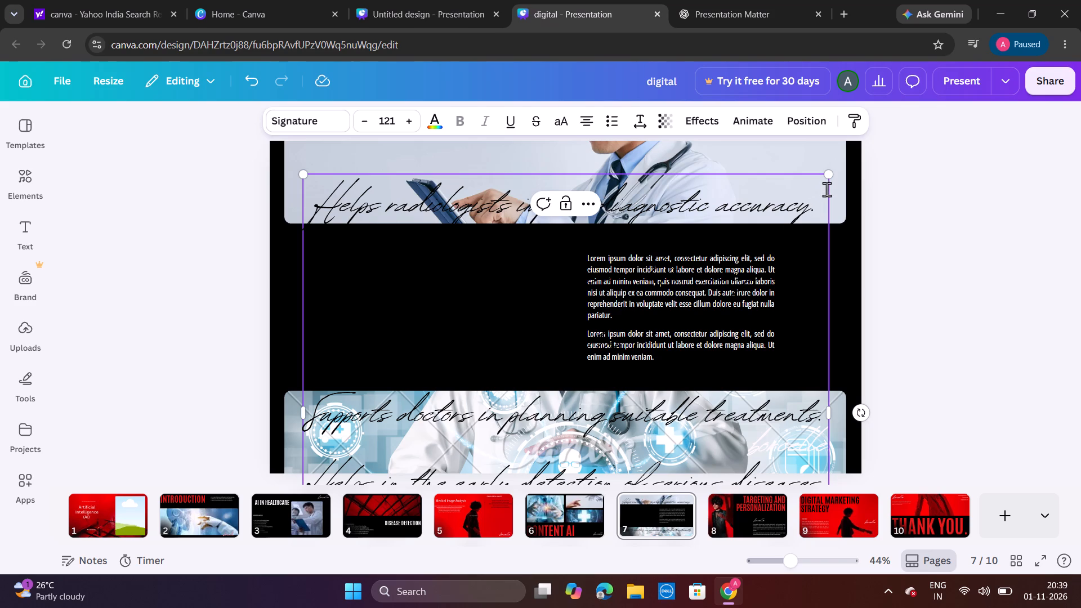
pyautogui.moveTo(828, 186); pyautogui.dragTo(835, 166)
pyautogui.moveTo(824, 176); pyautogui.dragTo(725, 338)
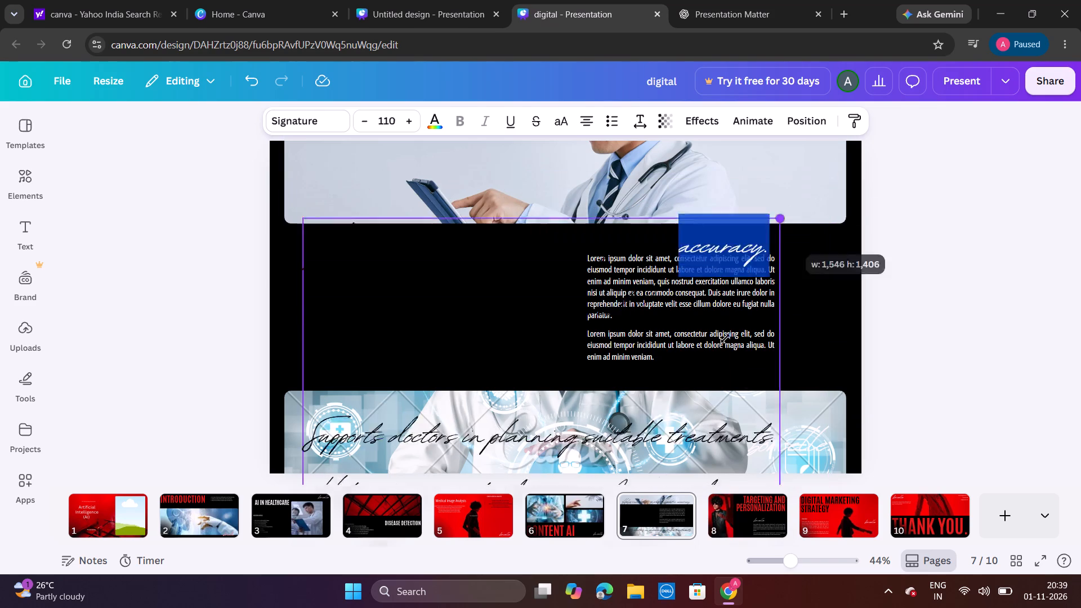
pyautogui.moveTo(725, 338); pyautogui.dragTo(670, 357)
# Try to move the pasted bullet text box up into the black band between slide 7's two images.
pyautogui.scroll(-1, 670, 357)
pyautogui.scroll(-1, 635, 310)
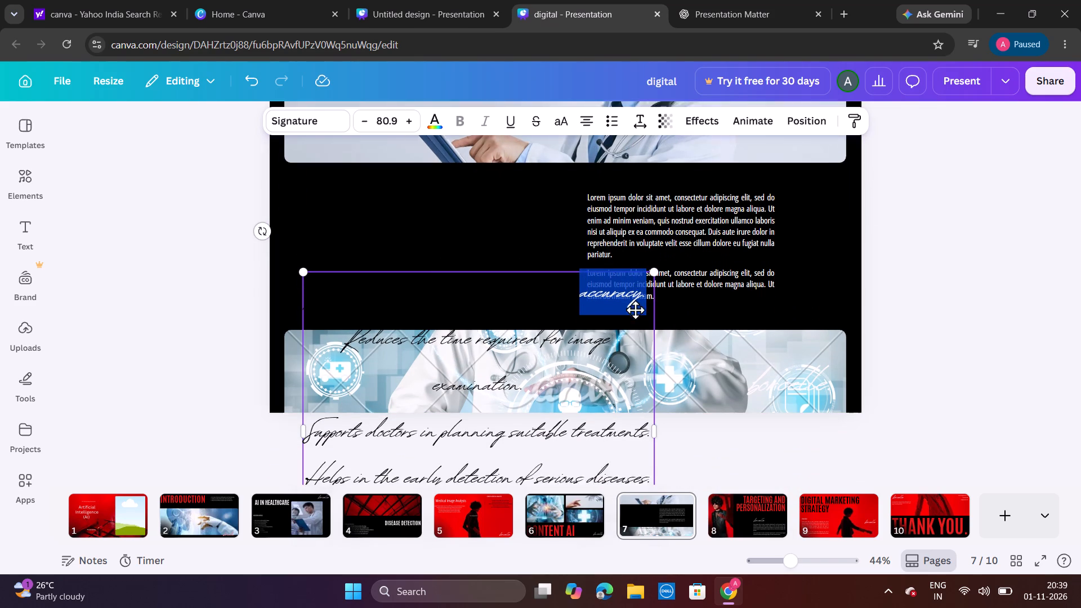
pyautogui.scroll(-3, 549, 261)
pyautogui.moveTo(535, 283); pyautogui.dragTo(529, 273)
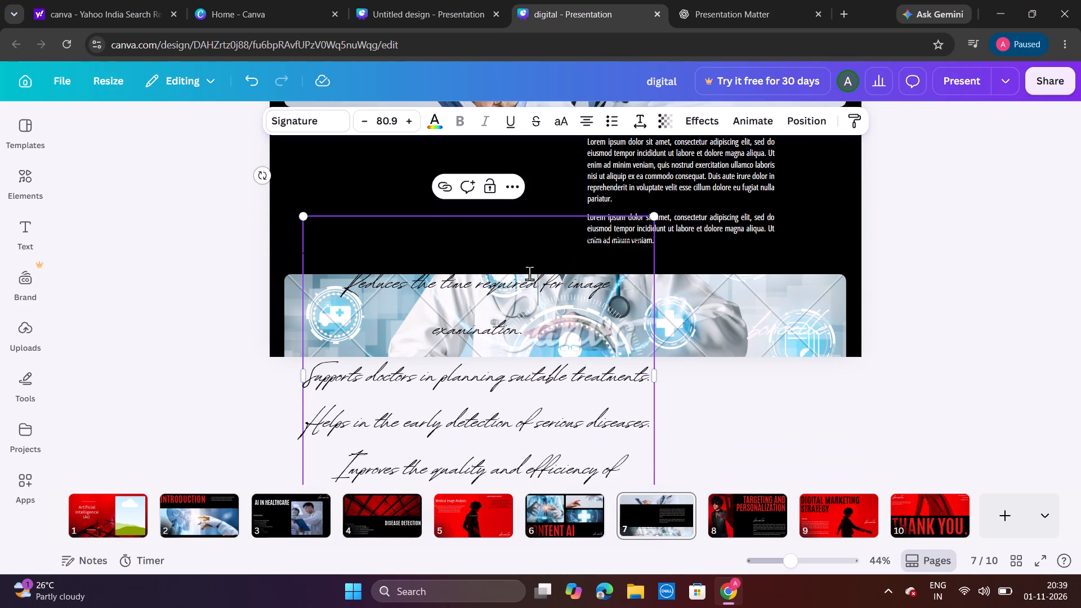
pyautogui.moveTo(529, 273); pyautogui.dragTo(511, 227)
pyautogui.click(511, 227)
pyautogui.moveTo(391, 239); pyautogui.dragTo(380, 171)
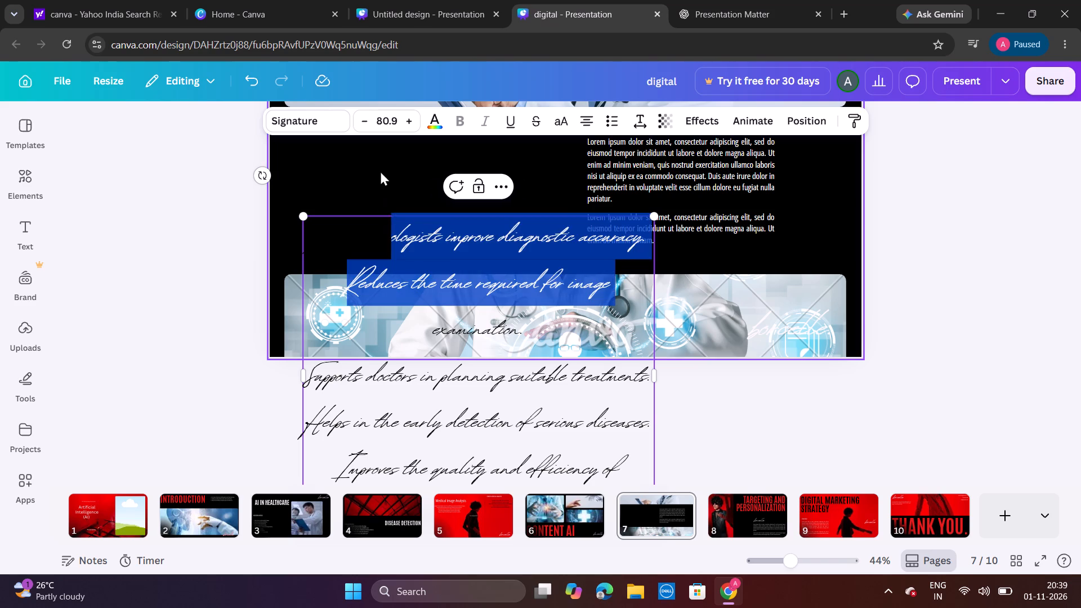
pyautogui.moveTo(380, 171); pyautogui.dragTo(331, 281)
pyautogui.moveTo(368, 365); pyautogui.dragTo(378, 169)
# Delete slide 7's black background.
pyautogui.click(378, 169)
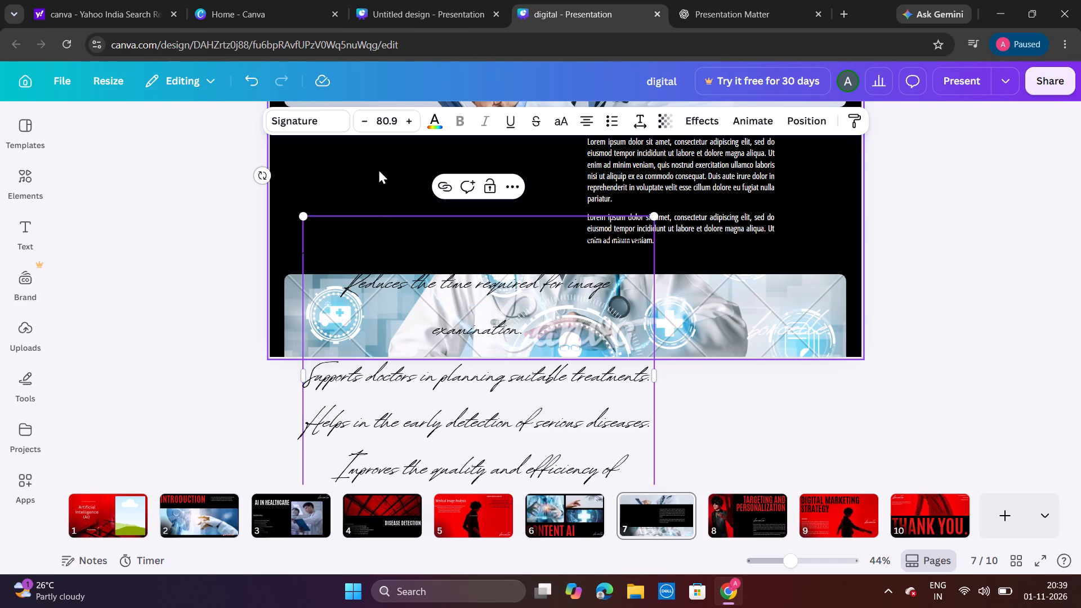
pyautogui.press('BackSpace')
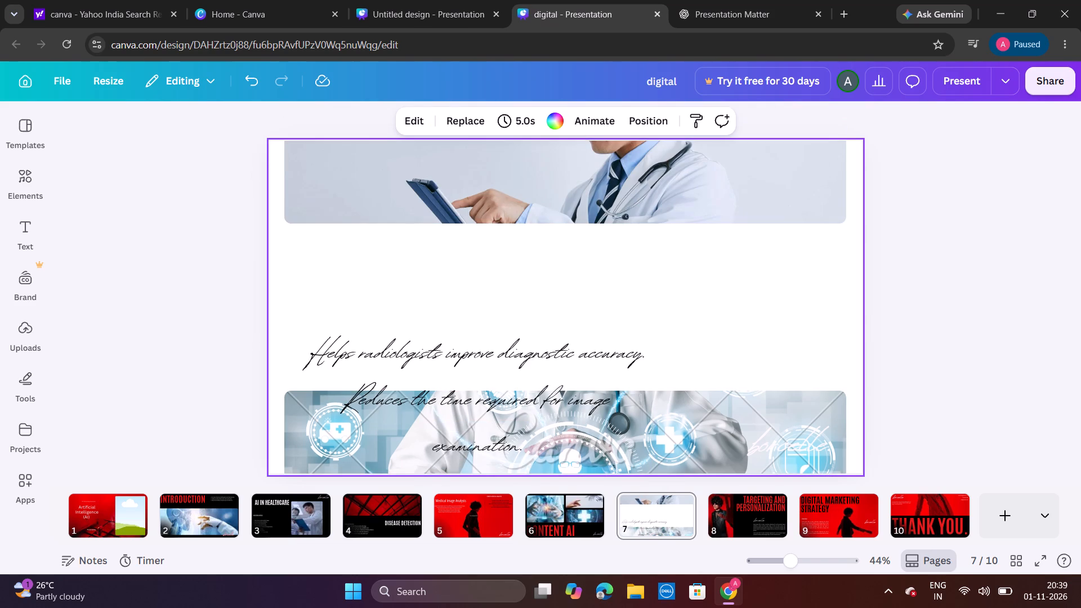
# Delete the pasted handwritten-style bullet text box from slide 7.
pyautogui.click(516, 428)
pyautogui.press('BackSpace')
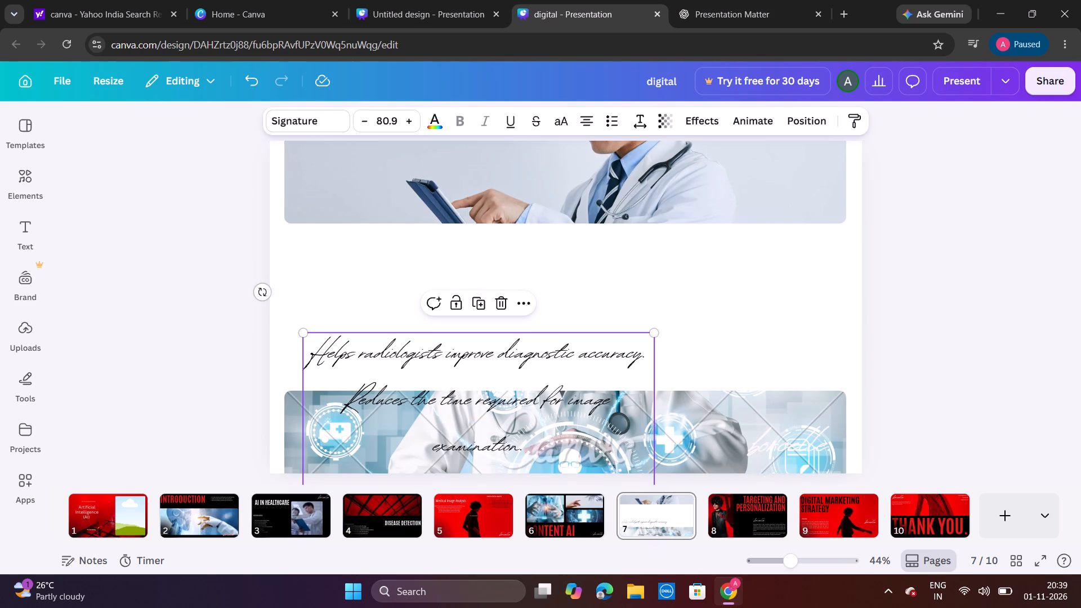
pyautogui.click(516, 334)
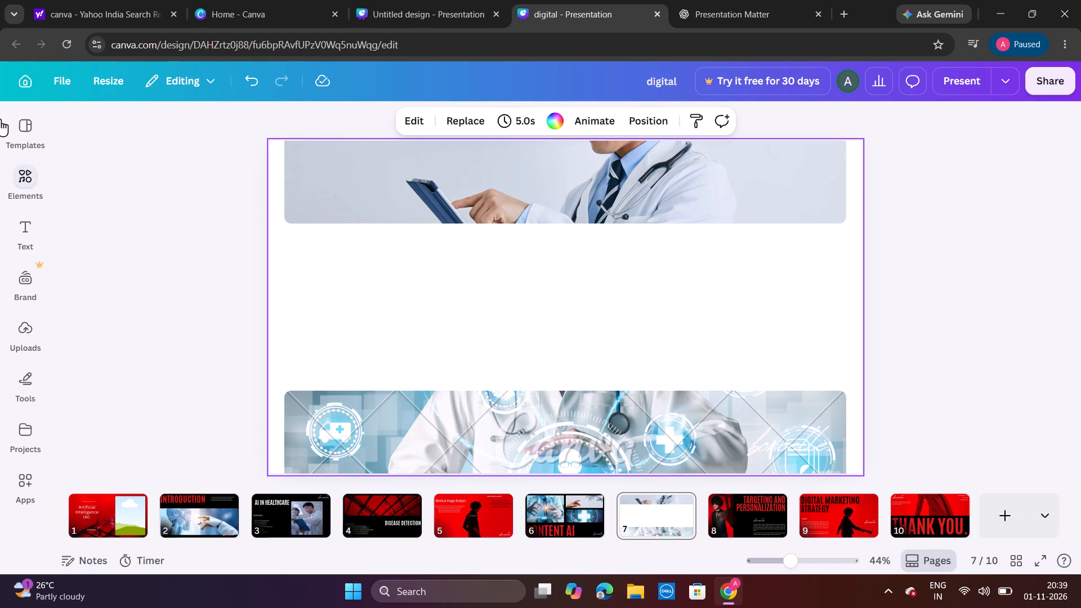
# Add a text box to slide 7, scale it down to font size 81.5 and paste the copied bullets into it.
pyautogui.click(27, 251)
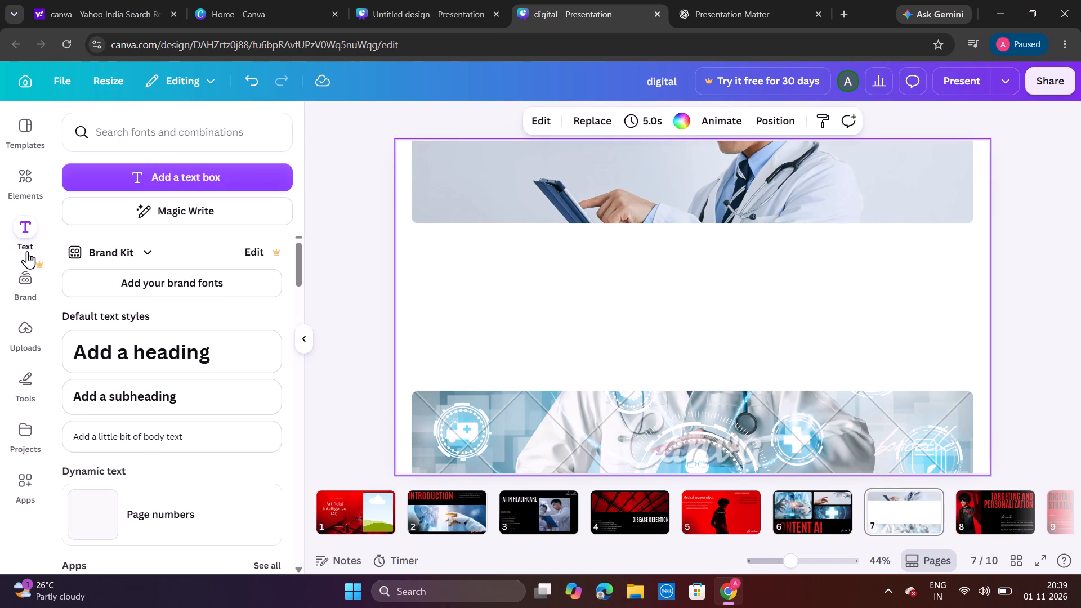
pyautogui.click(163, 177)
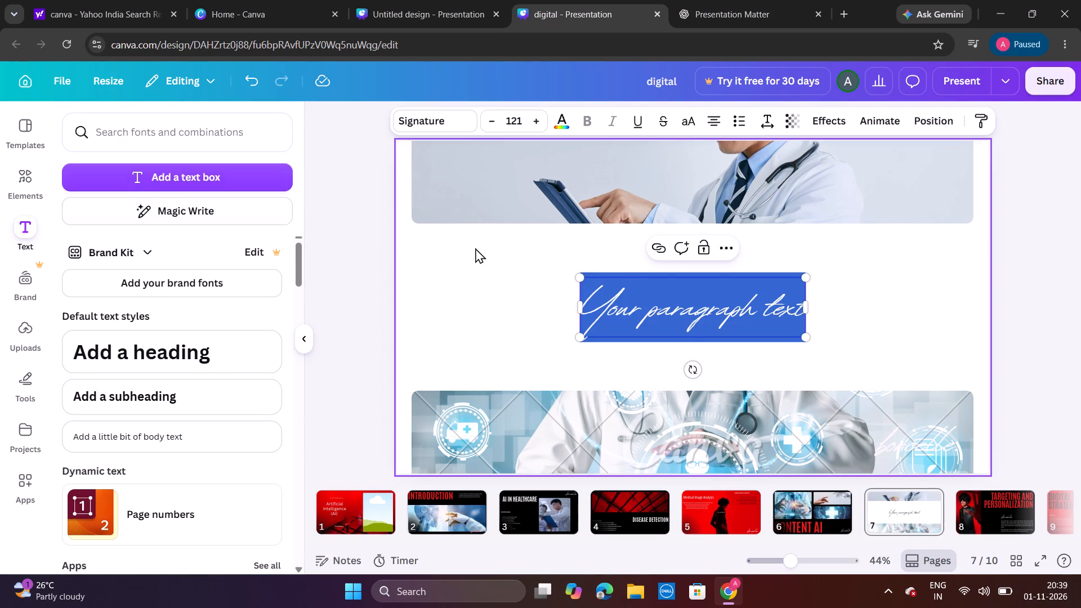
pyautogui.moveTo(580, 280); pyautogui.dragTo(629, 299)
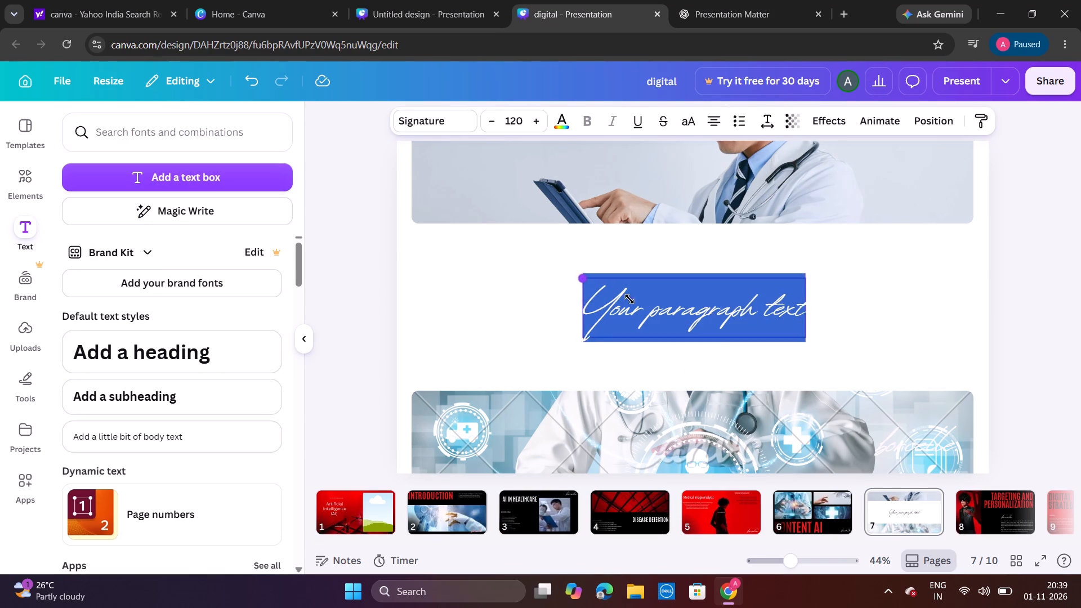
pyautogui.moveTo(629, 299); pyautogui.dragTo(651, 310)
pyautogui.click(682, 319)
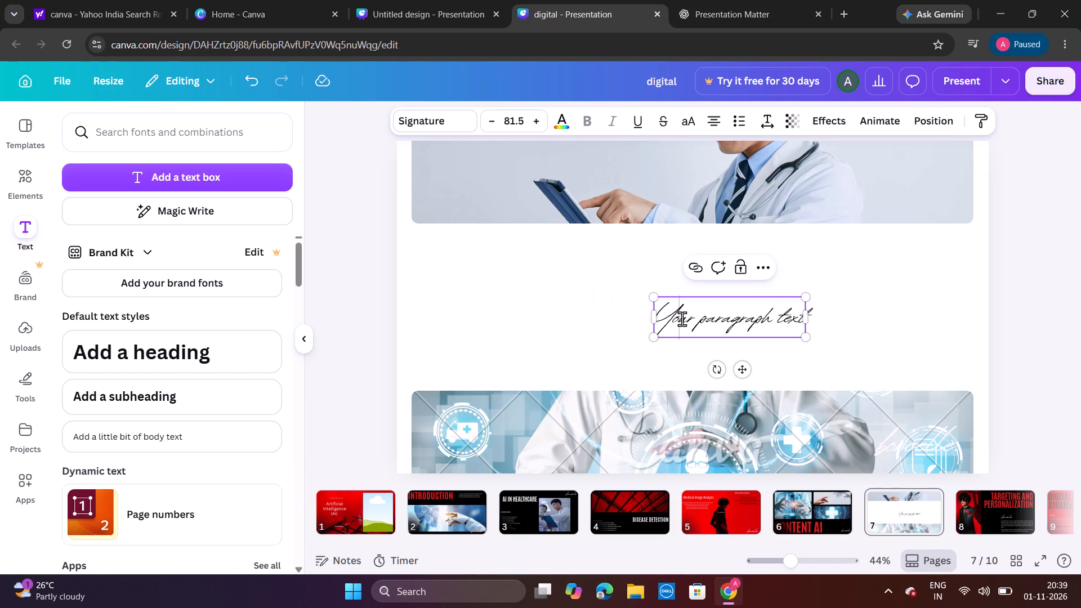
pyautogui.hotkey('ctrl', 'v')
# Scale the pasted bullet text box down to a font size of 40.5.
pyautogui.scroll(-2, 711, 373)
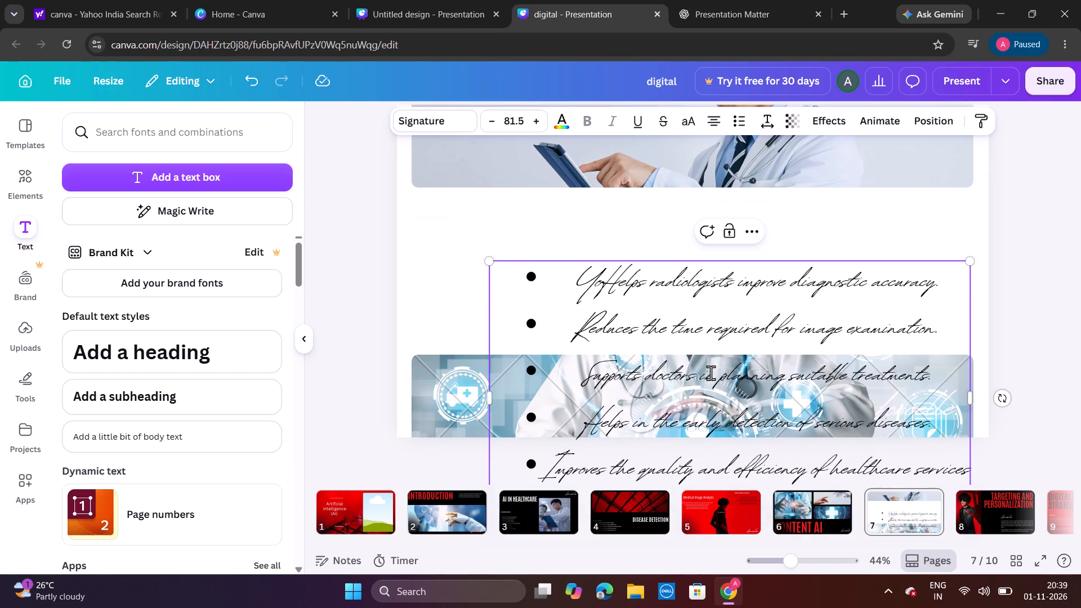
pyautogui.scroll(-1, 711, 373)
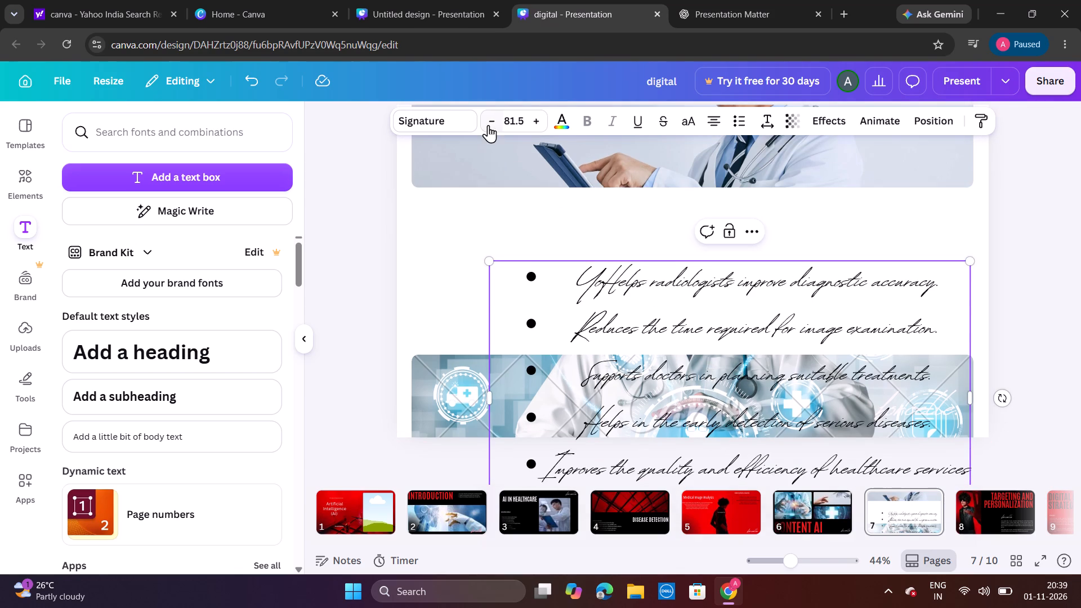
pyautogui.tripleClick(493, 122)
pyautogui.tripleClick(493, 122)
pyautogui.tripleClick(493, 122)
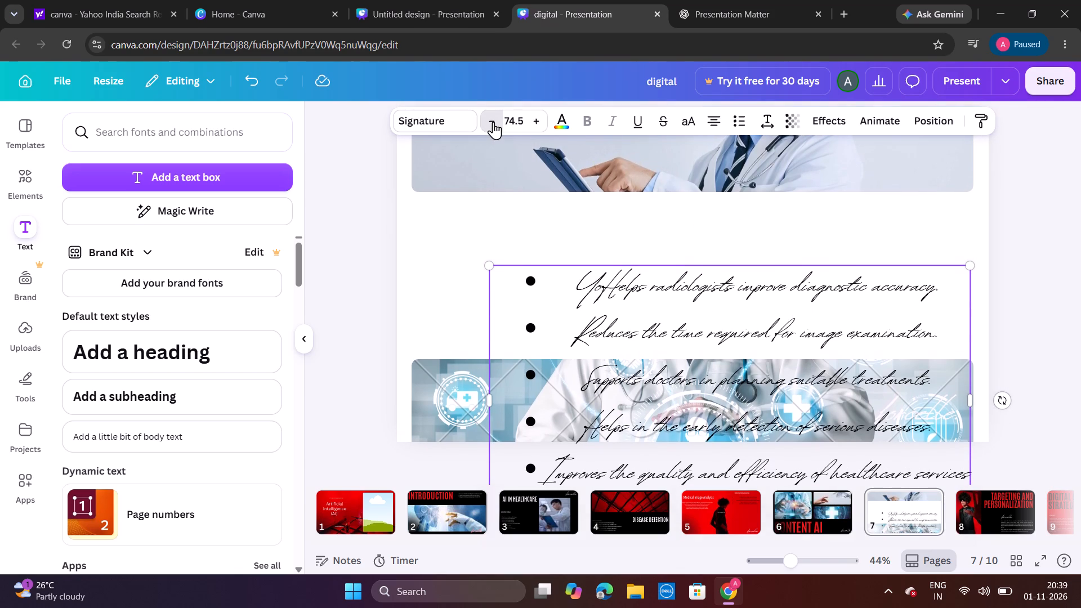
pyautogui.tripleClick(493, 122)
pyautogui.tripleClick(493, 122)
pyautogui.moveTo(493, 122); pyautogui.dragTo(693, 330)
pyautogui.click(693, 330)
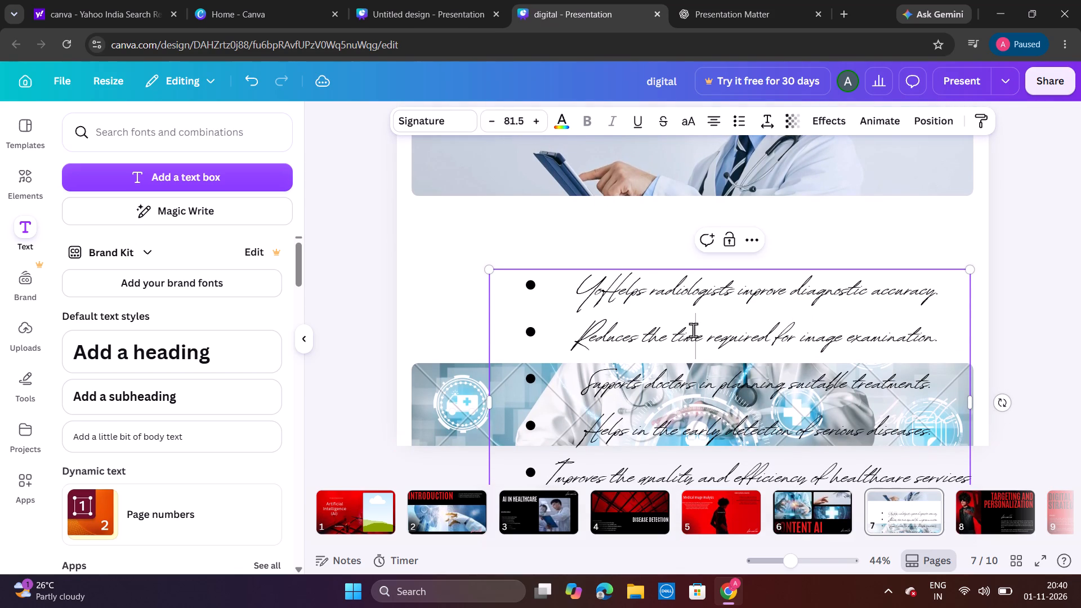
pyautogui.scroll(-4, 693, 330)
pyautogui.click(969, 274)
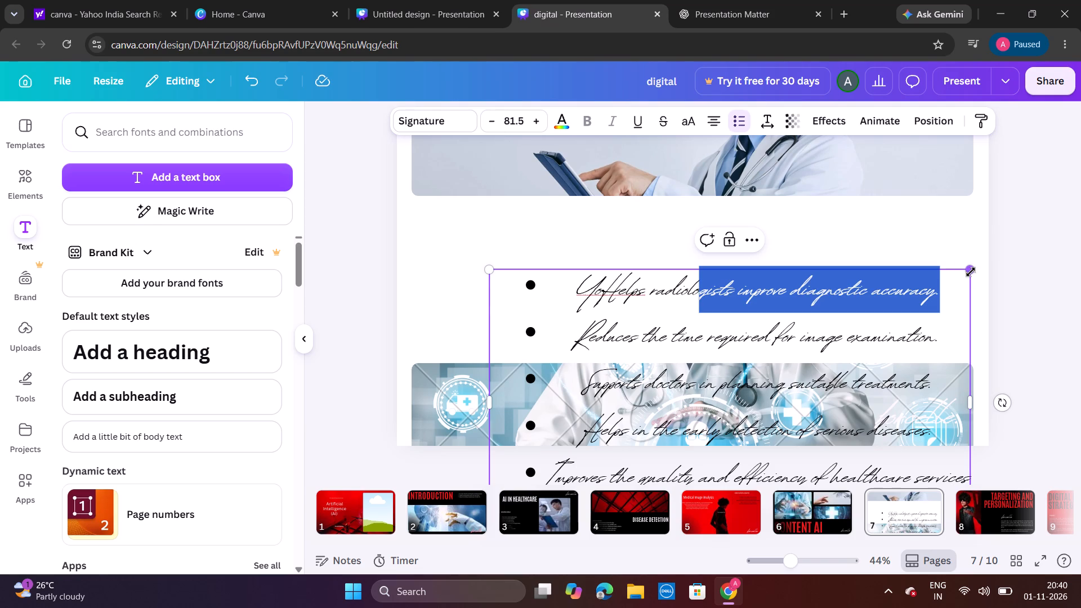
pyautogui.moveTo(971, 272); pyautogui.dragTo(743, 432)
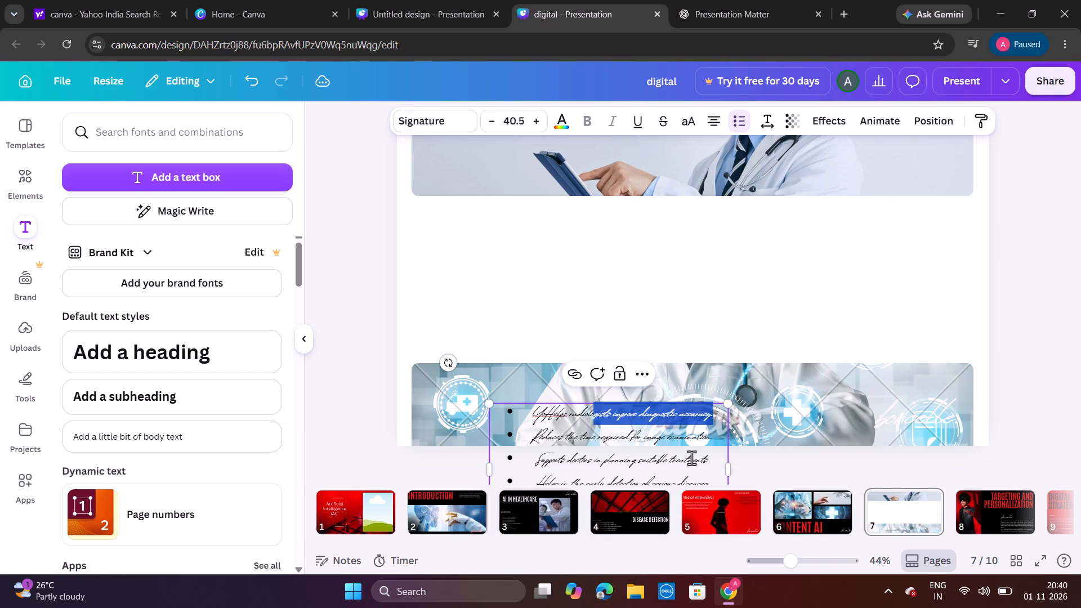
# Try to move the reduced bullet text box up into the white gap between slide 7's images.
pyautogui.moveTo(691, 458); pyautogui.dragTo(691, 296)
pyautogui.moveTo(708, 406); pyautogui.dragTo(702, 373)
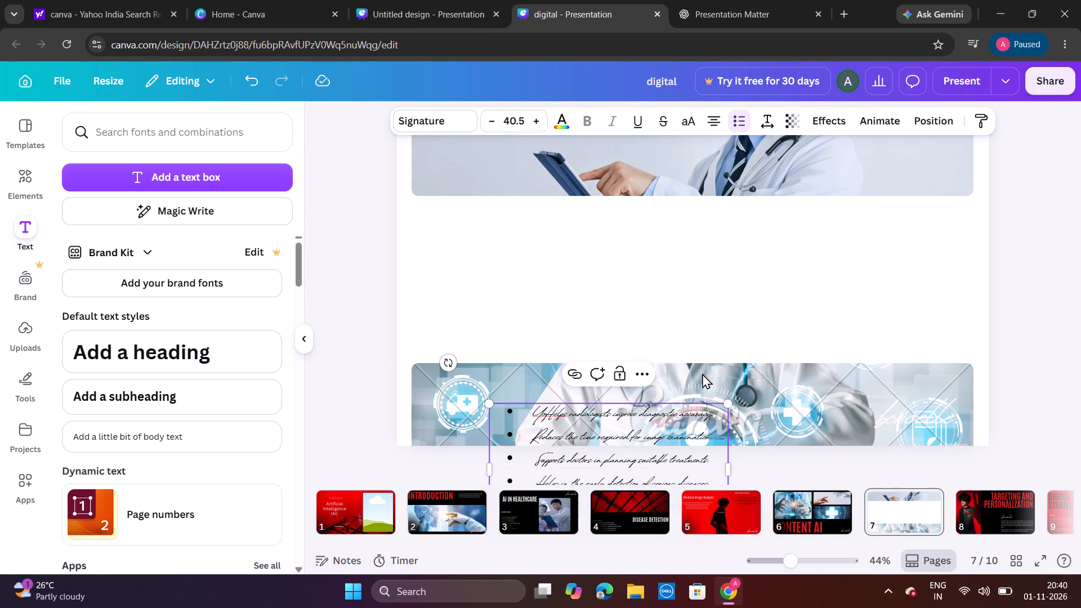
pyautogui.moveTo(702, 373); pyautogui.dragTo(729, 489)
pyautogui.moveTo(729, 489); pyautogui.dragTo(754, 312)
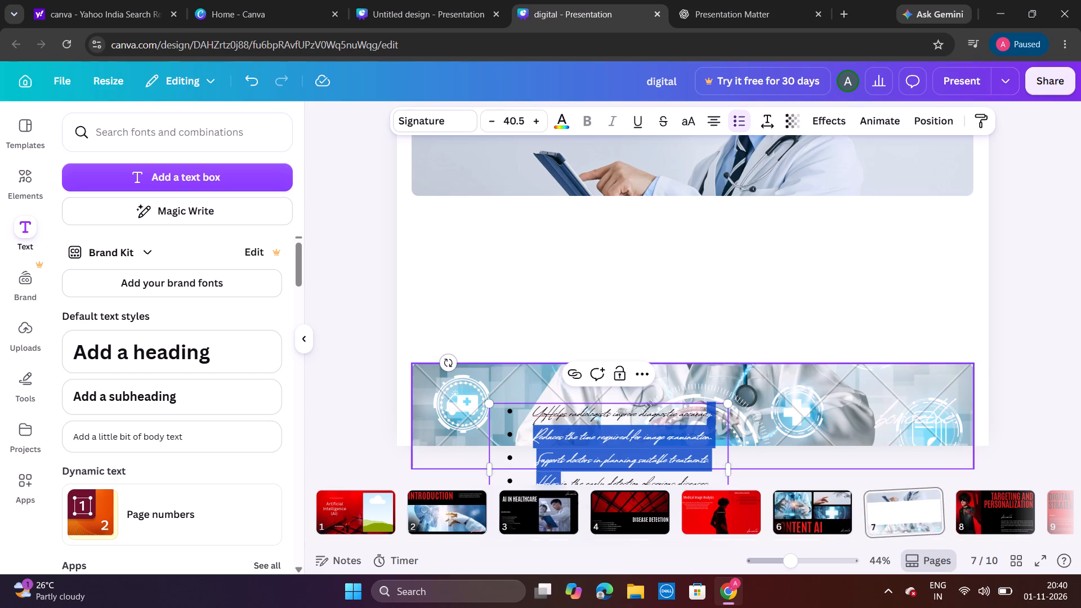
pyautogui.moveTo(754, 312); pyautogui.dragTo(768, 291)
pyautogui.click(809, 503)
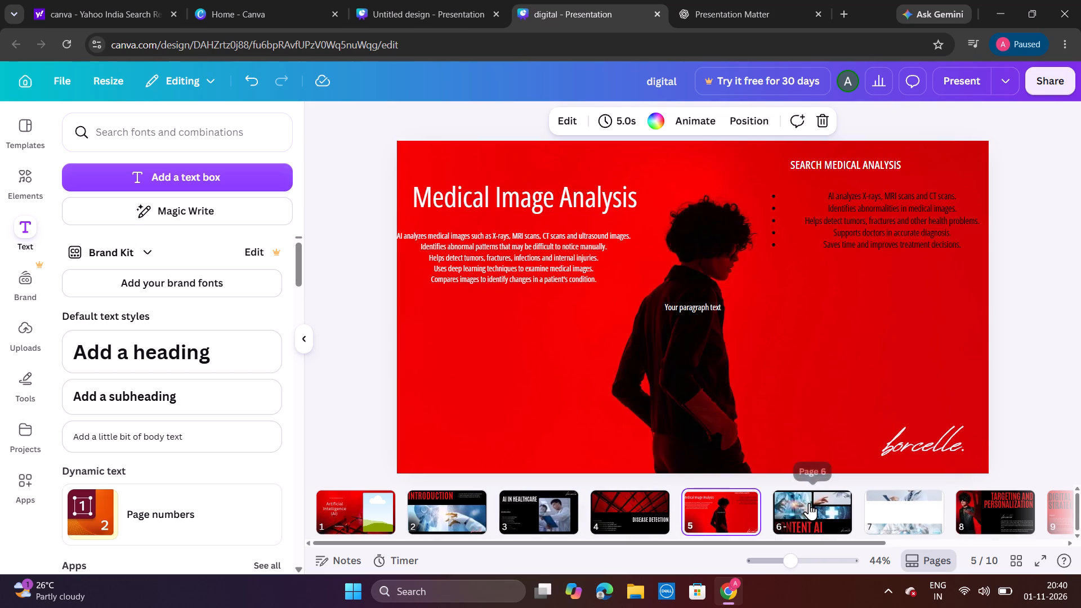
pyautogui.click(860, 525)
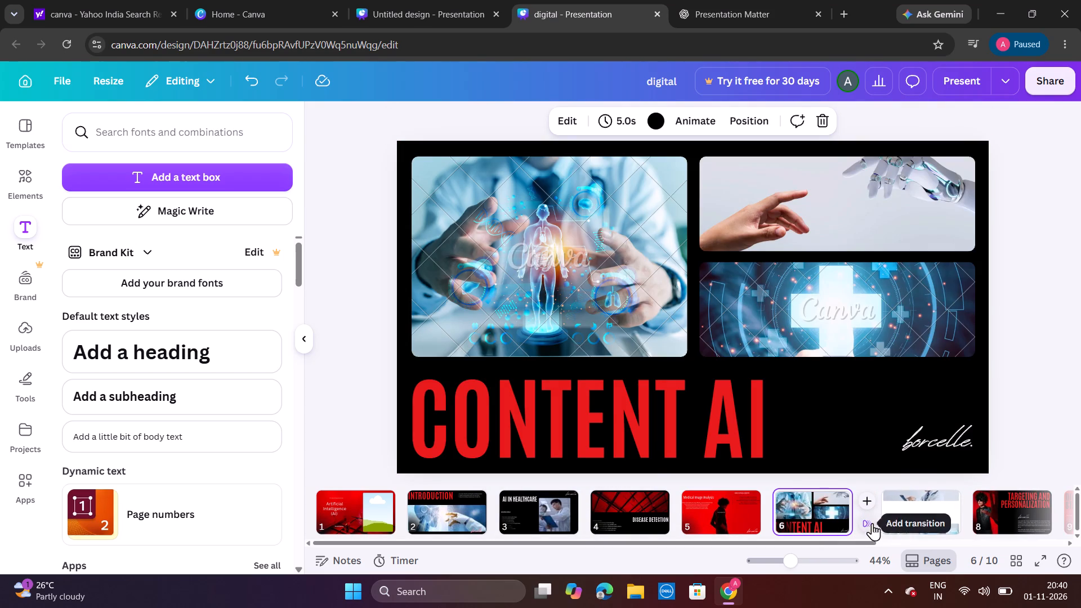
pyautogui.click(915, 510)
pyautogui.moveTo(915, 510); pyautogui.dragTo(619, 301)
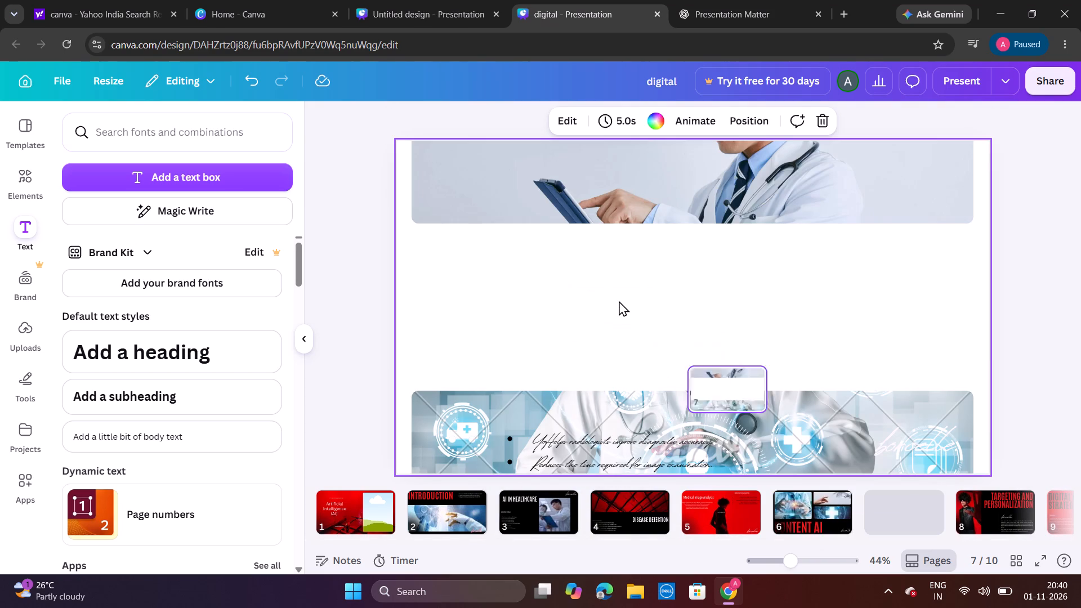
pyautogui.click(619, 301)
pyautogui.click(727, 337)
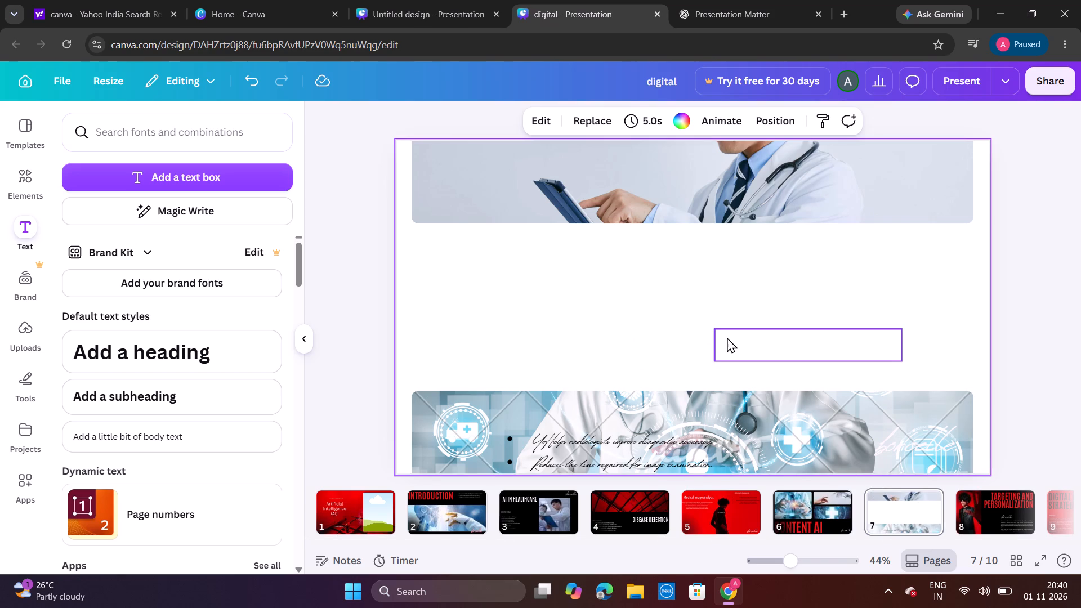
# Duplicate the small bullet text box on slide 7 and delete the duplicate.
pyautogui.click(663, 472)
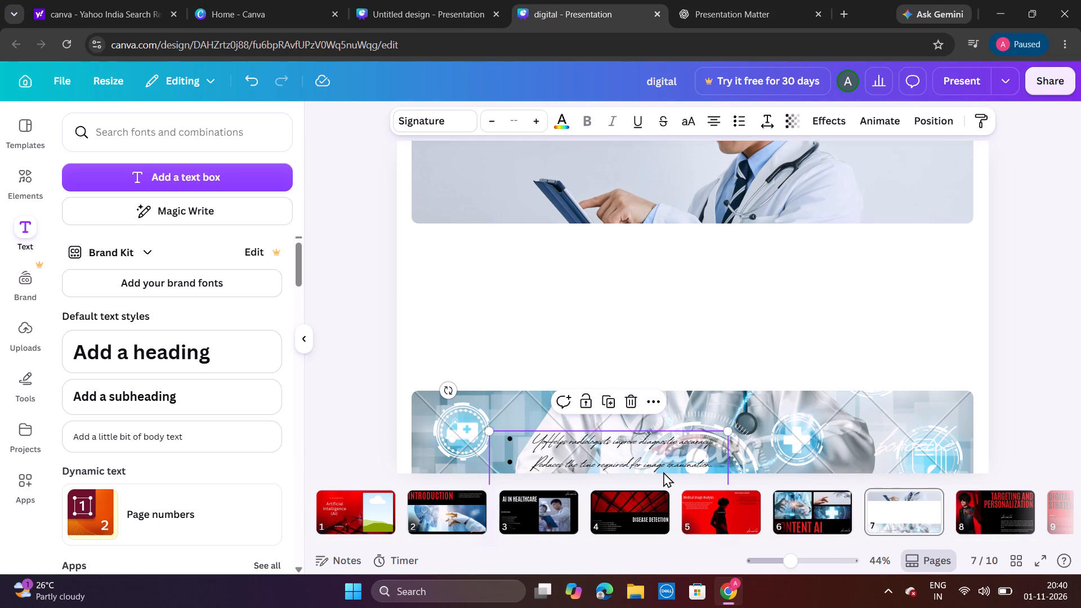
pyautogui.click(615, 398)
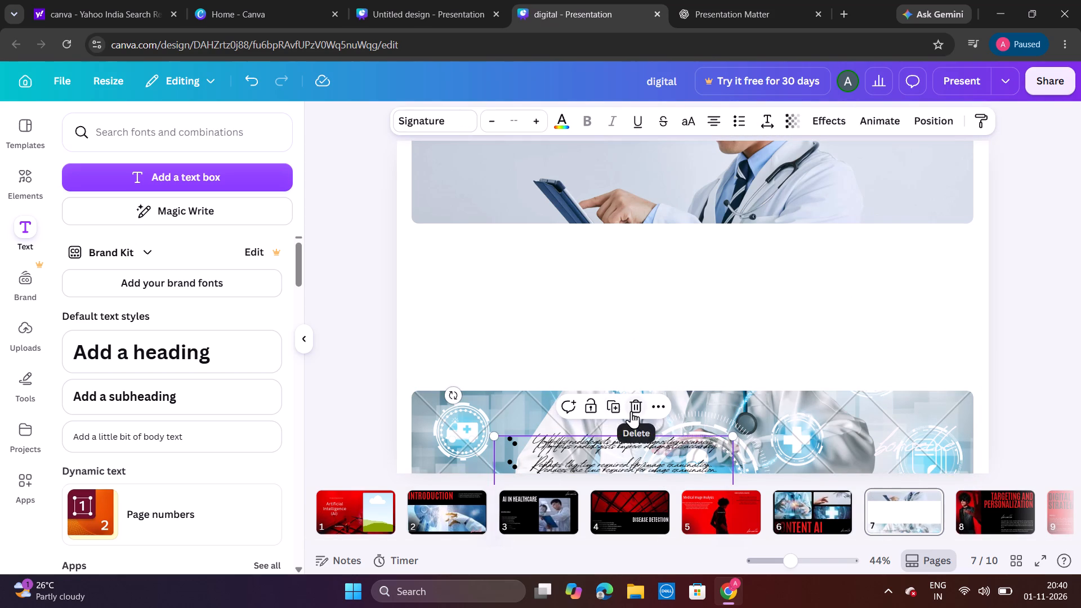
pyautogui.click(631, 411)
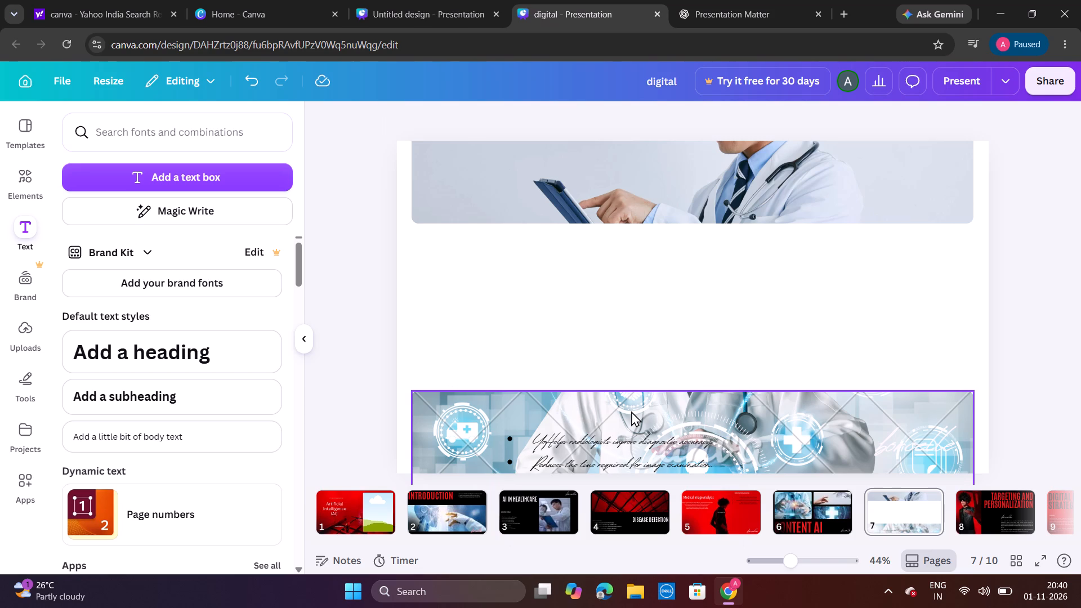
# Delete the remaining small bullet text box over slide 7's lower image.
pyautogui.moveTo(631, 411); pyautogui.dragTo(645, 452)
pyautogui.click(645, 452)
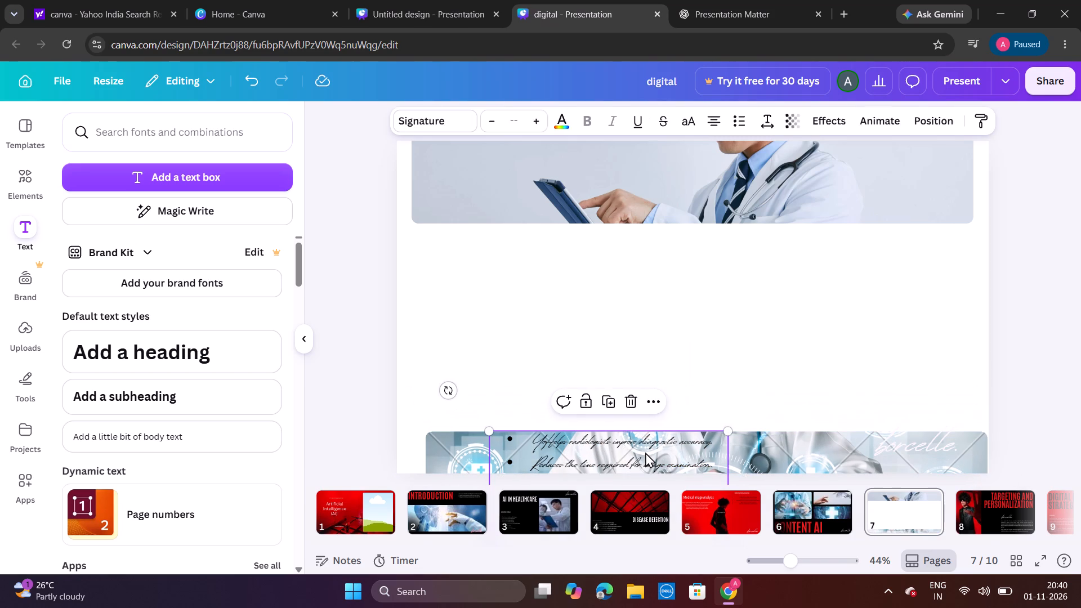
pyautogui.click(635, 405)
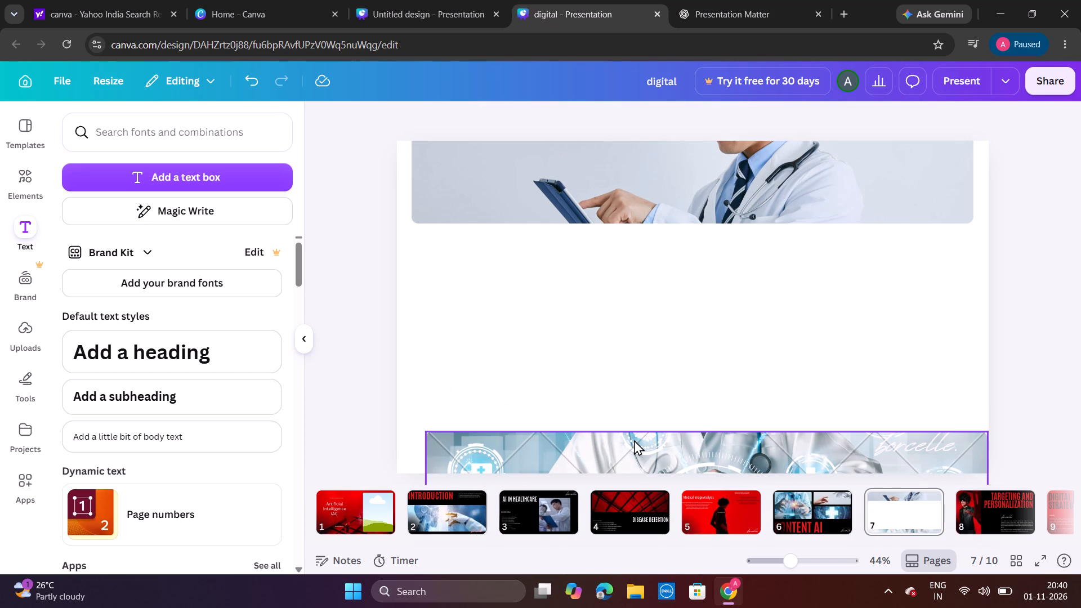
# Move slide 7's lower image up to align with the slide's bottom edge and enlarge it to reach the slide's left edge.
pyautogui.moveTo(634, 440); pyautogui.dragTo(621, 375)
pyautogui.moveTo(585, 394); pyautogui.dragTo(430, 394)
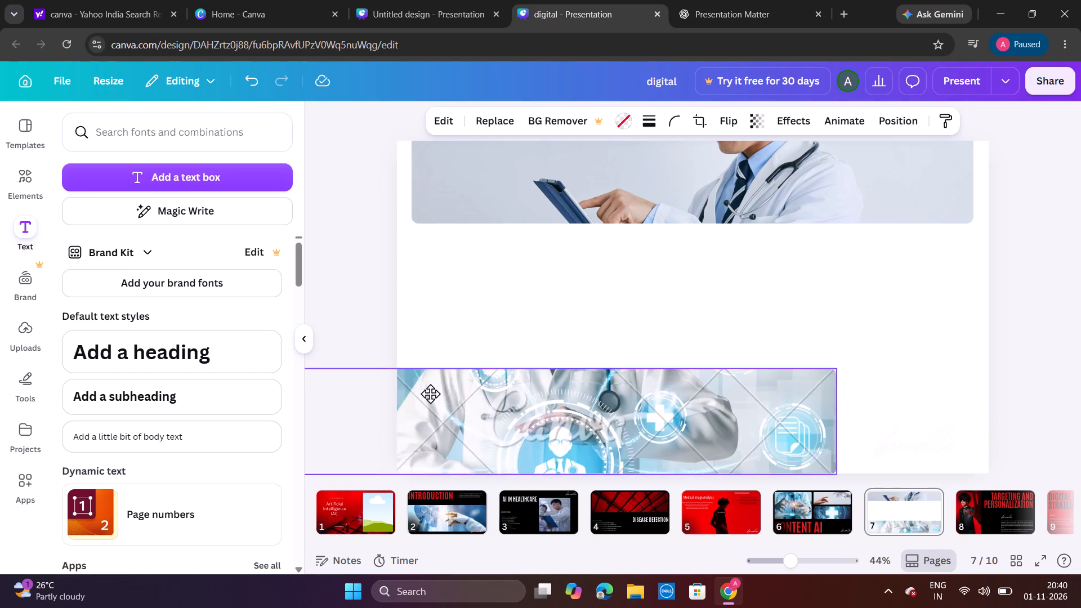
pyautogui.moveTo(430, 394); pyautogui.dragTo(595, 400)
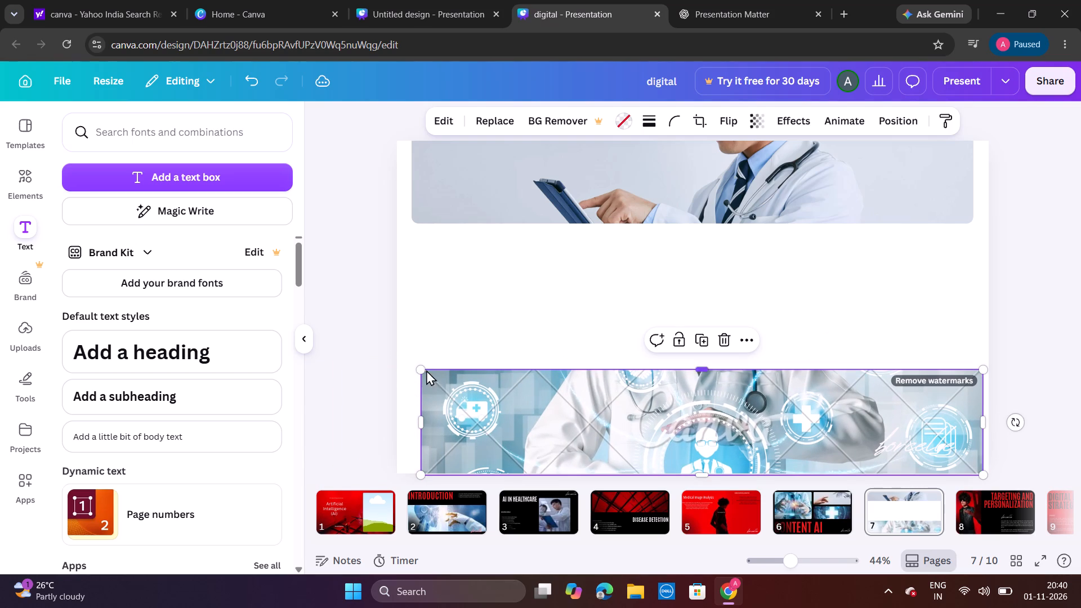
pyautogui.moveTo(421, 368); pyautogui.dragTo(395, 367)
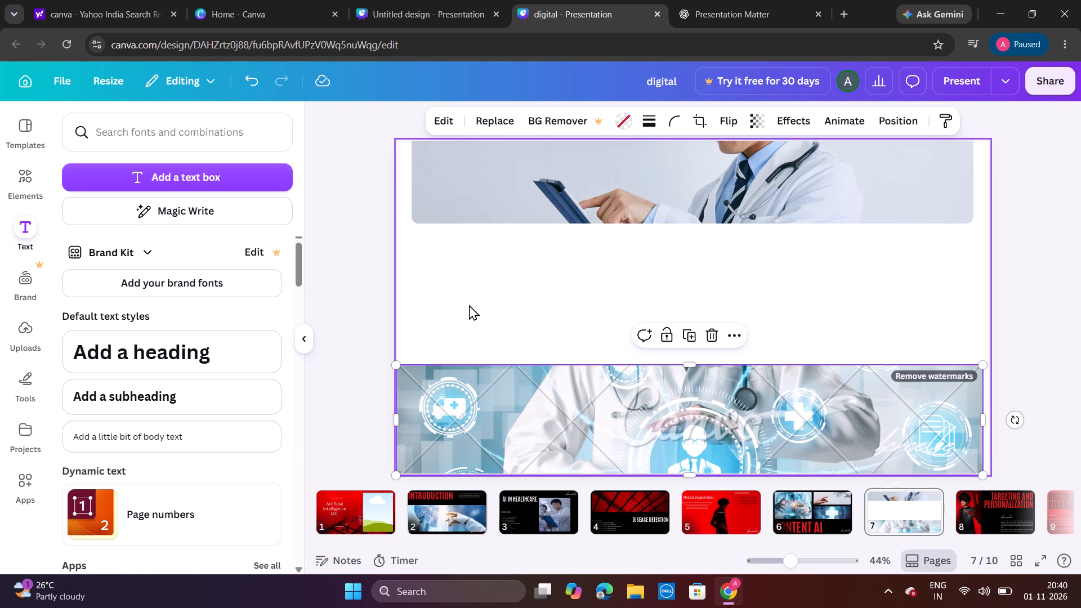
# Enlarge slide 7's upper image of the doctor with a tablet from its lower-left corner to reach the slide's left edge.
pyautogui.moveTo(469, 305); pyautogui.dragTo(491, 212)
pyautogui.click(491, 212)
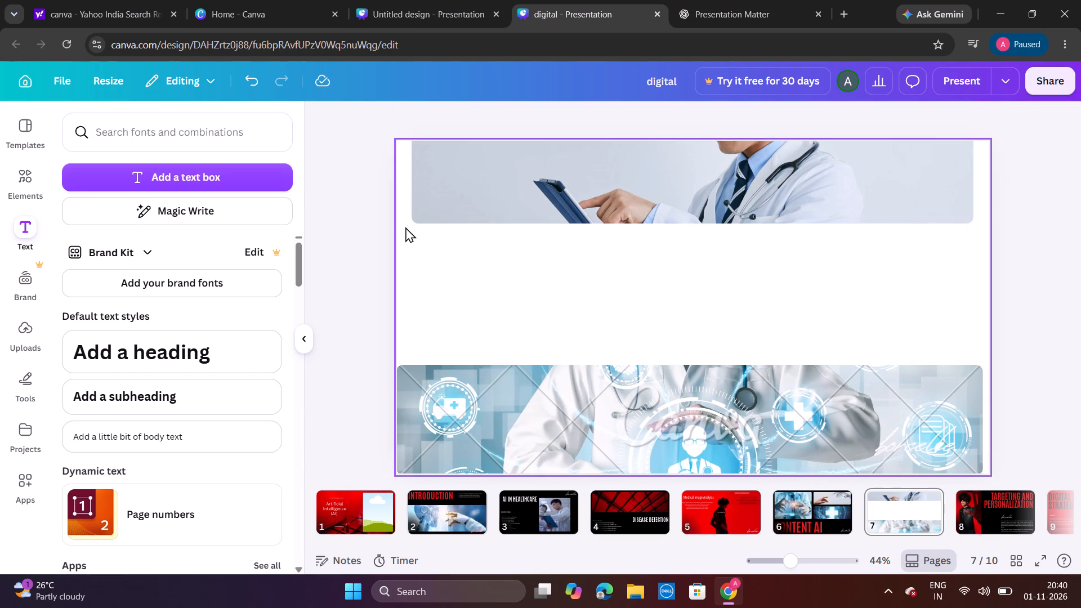
pyautogui.click(427, 211)
pyautogui.moveTo(414, 222); pyautogui.dragTo(396, 235)
pyautogui.click(396, 235)
pyautogui.click(477, 279)
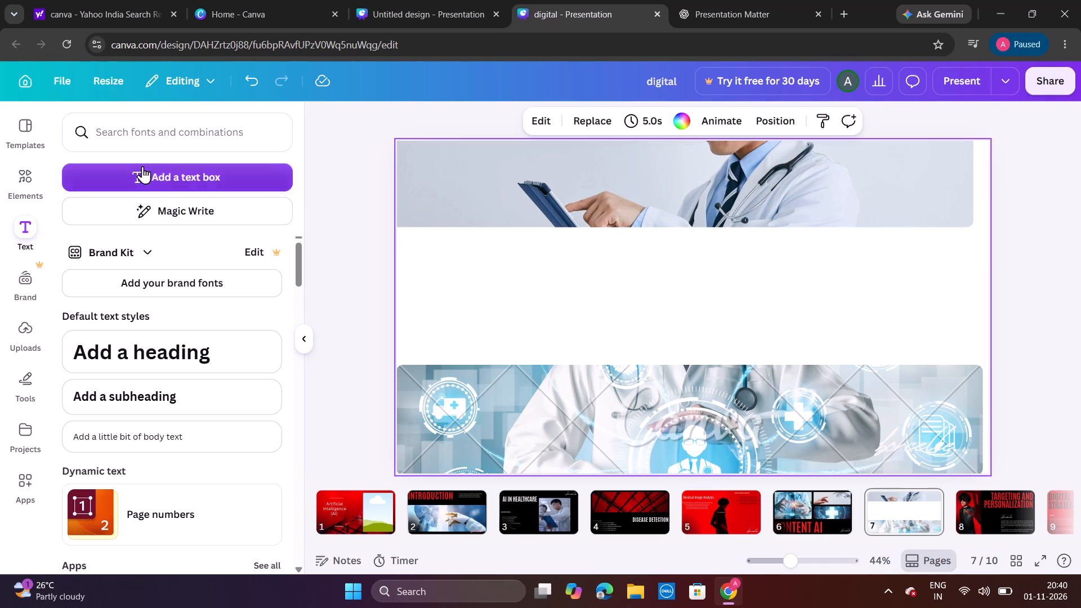
# Add a text box between slide 7's two images and clear its placeholder text.
pyautogui.click(161, 171)
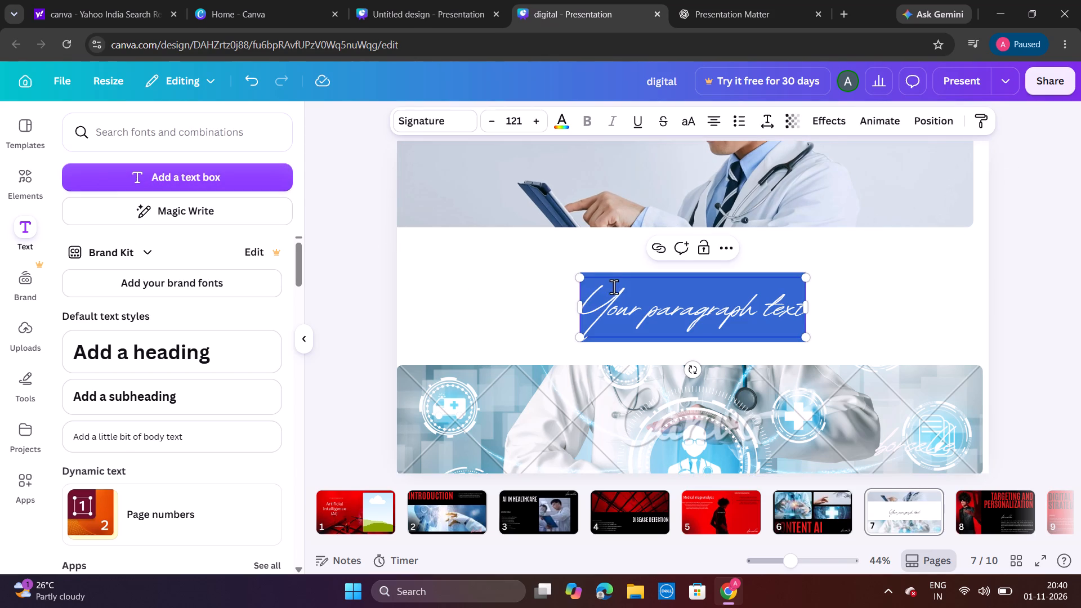
pyautogui.click(617, 288)
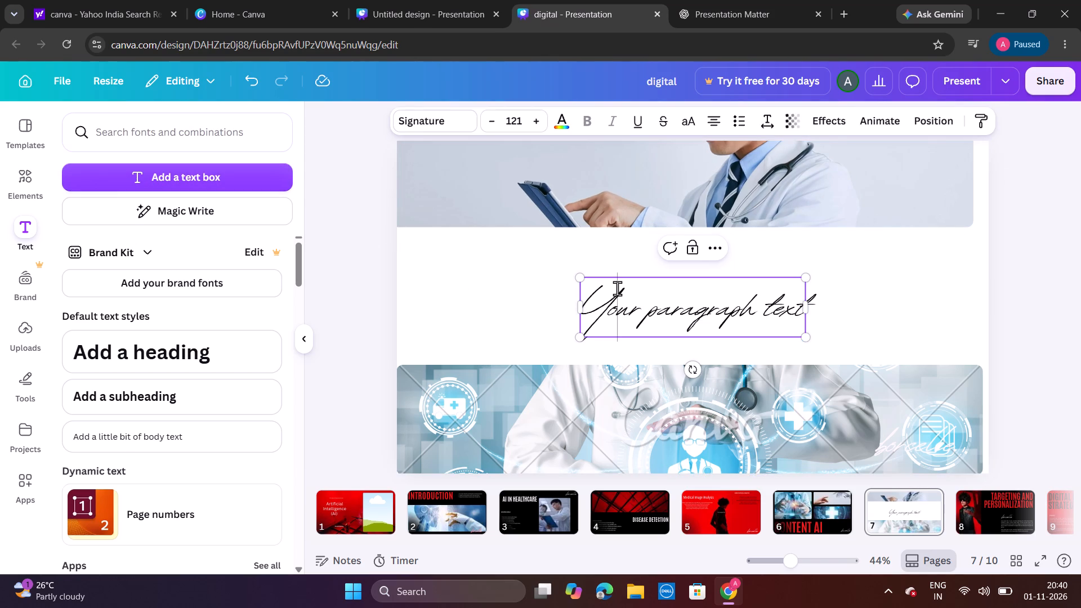
pyautogui.hotkey('shift', 'a')
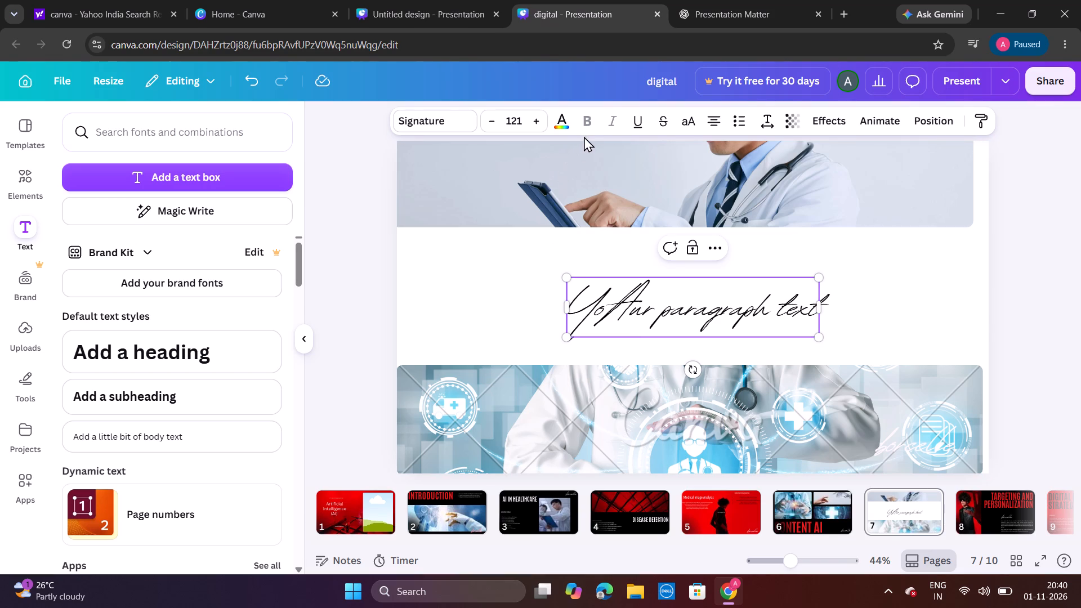
pyautogui.click(644, 131)
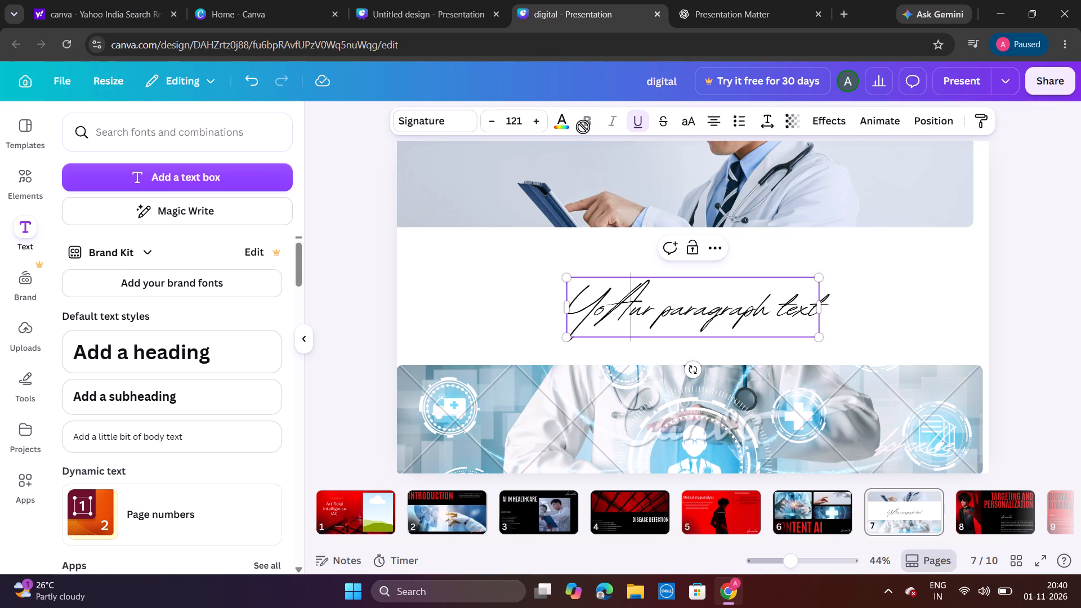
pyautogui.click(586, 125)
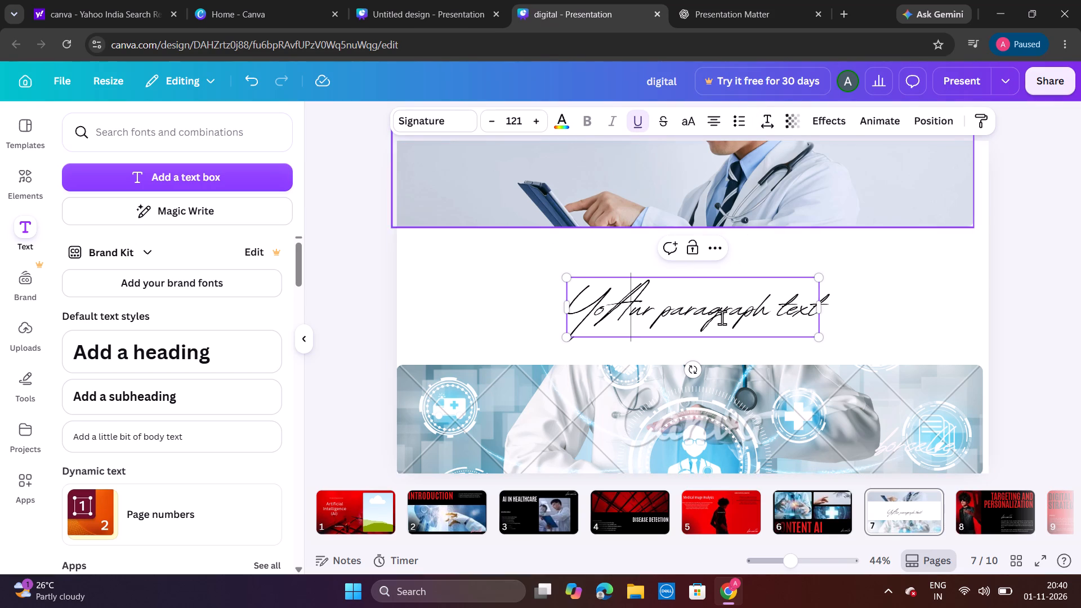
pyautogui.click(722, 318)
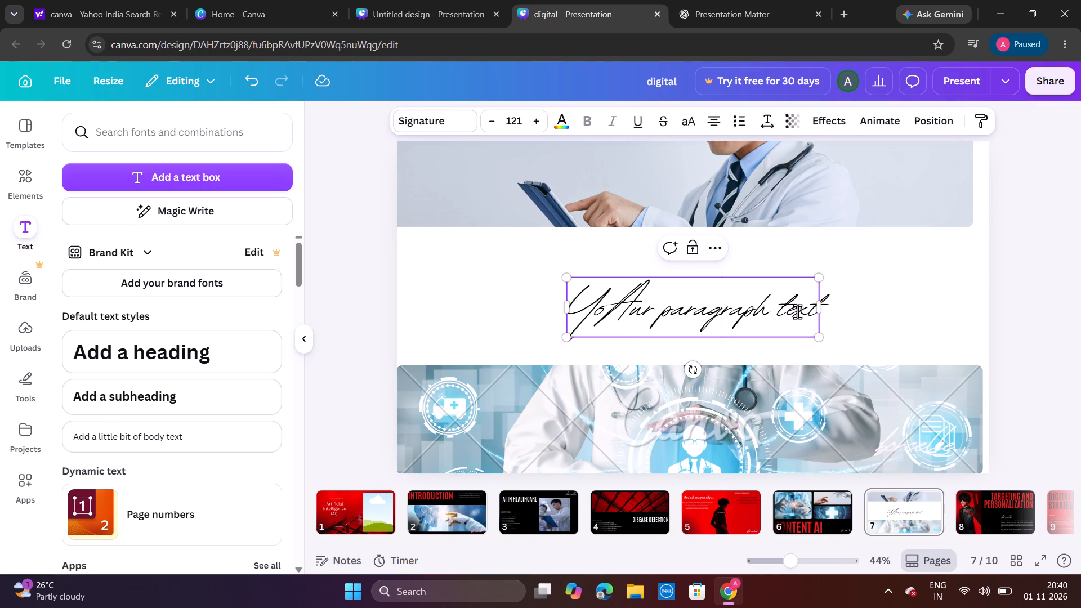
pyautogui.doubleClick(797, 311)
pyautogui.press('BackSpace')
pyautogui.press('BackSpace')
pyautogui.press('BackSpace')
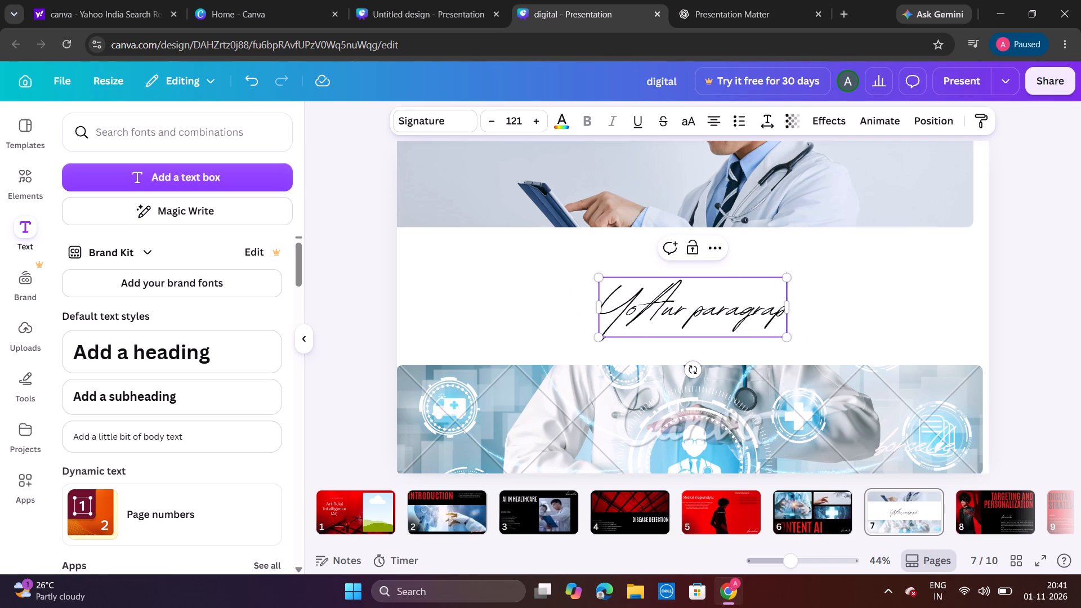
pyautogui.press('BackSpace')
pyautogui.press('BackSpace')
pyautogui.press('BackSpace')
pyautogui.press('BackSpace')
pyautogui.press('BackSpace')
pyautogui.press('BackSpace')
pyautogui.press('BackSpace')
pyautogui.press('BackSpace')
pyautogui.press('BackSpace')
pyautogui.press('BackSpace')
pyautogui.press('BackSpace')
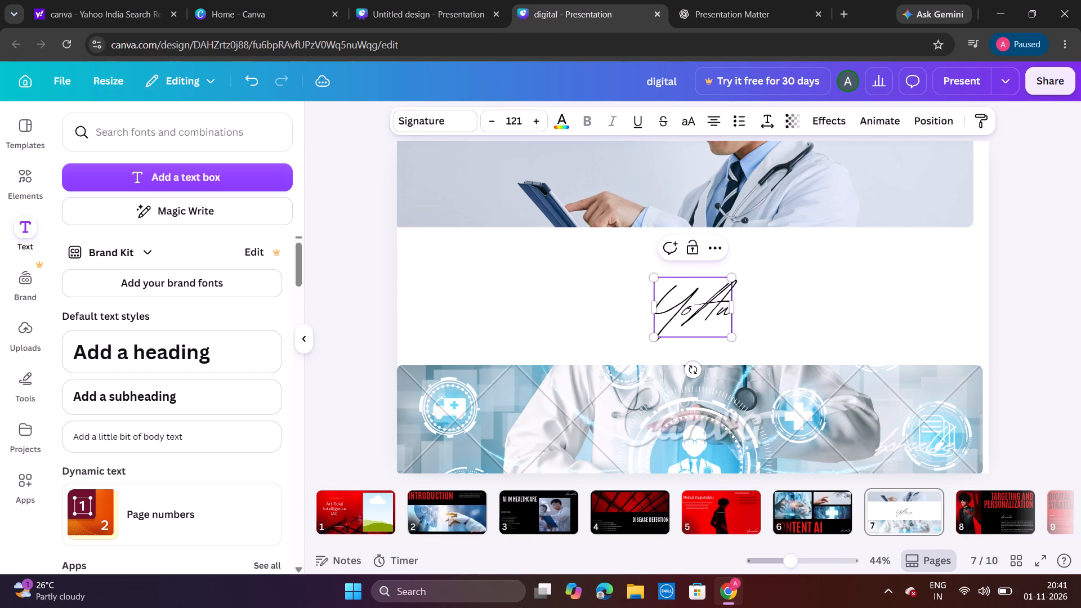
pyautogui.press('BackSpace')
pyautogui.press('BackSpace')
pyautogui.press('BackSpace')
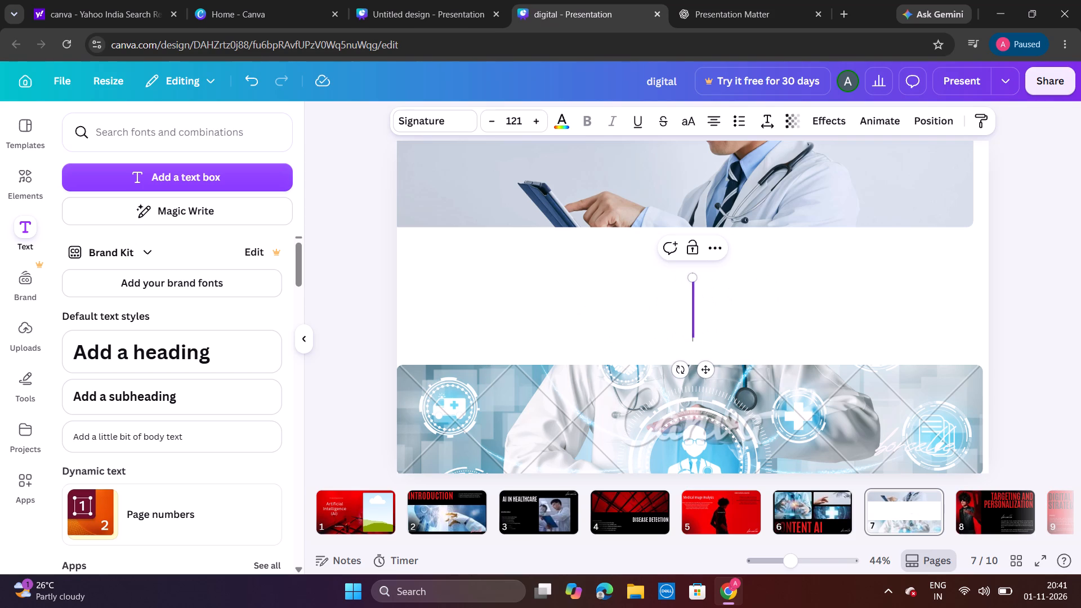
# Enter "Health Care Medical checking" in slide 7's new text box.
pyautogui.hotkey('shift', 'h')
pyautogui.write('ea')
pyautogui.write('lth')
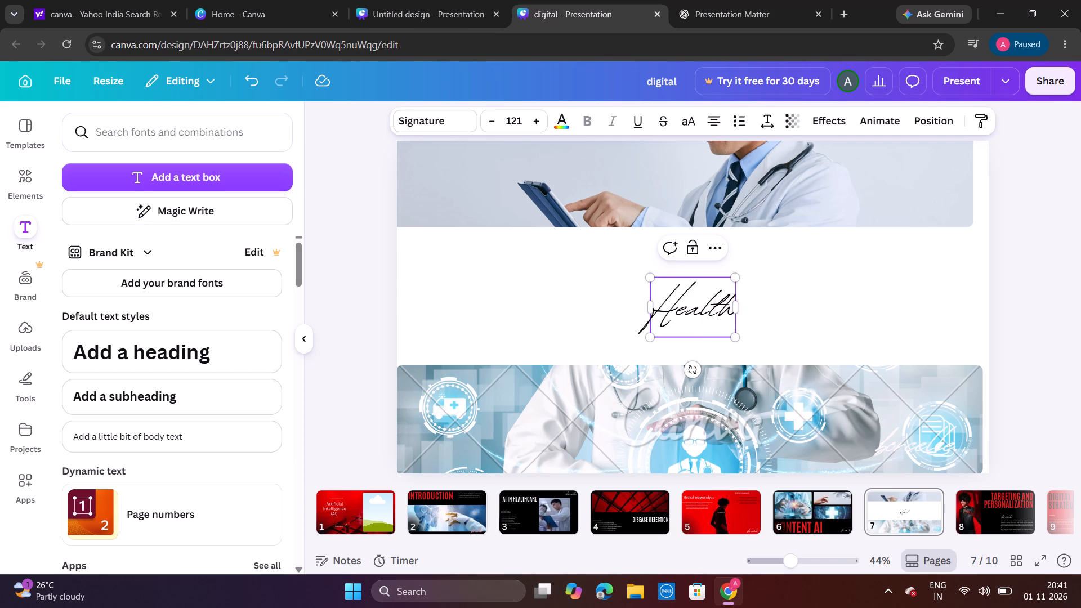
pyautogui.press('space')
pyautogui.write('Ca')
pyautogui.write('re')
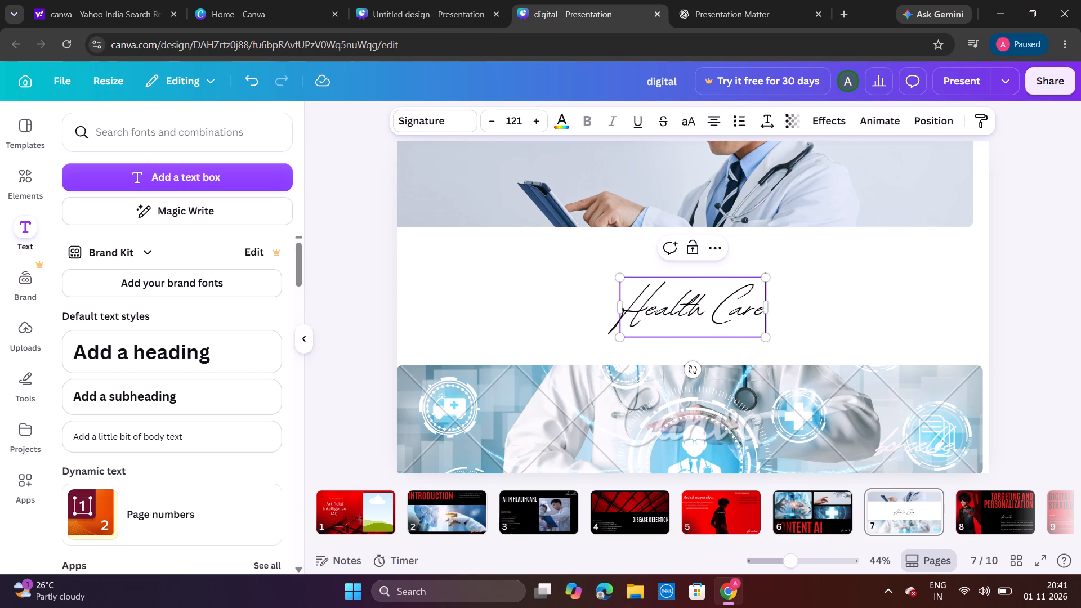
pyautogui.press('space')
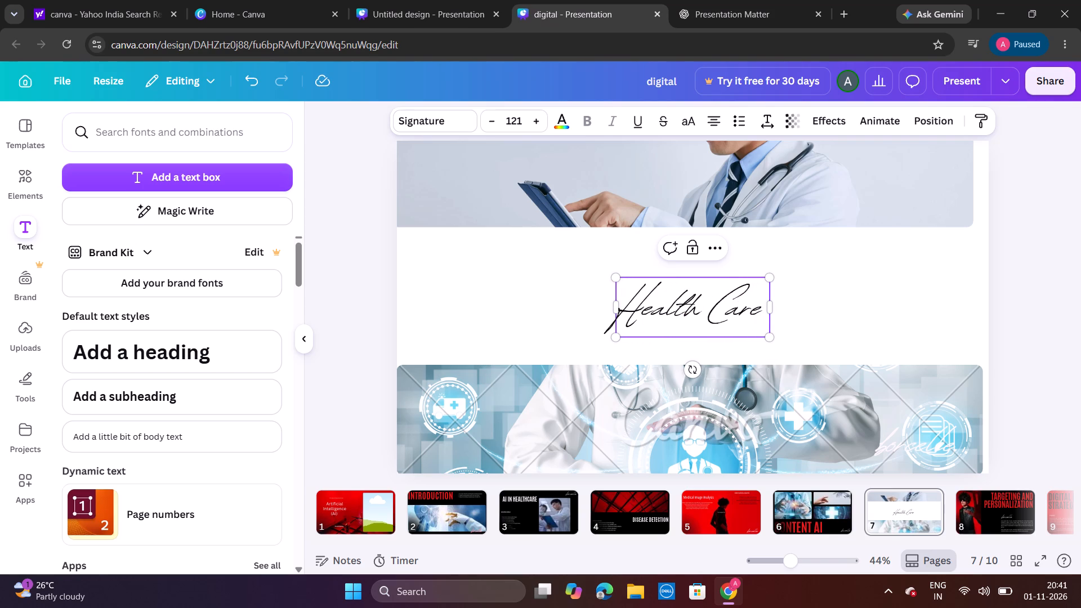
pyautogui.hotkey('shift', 'm')
pyautogui.write('edical chec')
pyautogui.write('king')
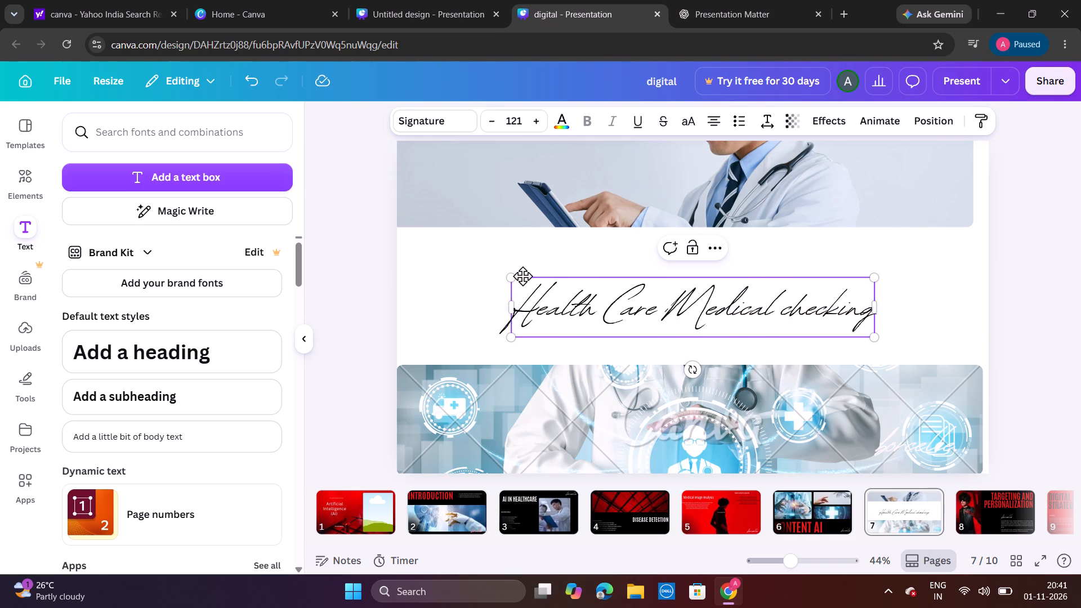
# Enlarge the "Health Care Medical checking" text to size 170 so it spans most of slide 7's width.
pyautogui.moveTo(511, 276); pyautogui.dragTo(426, 270)
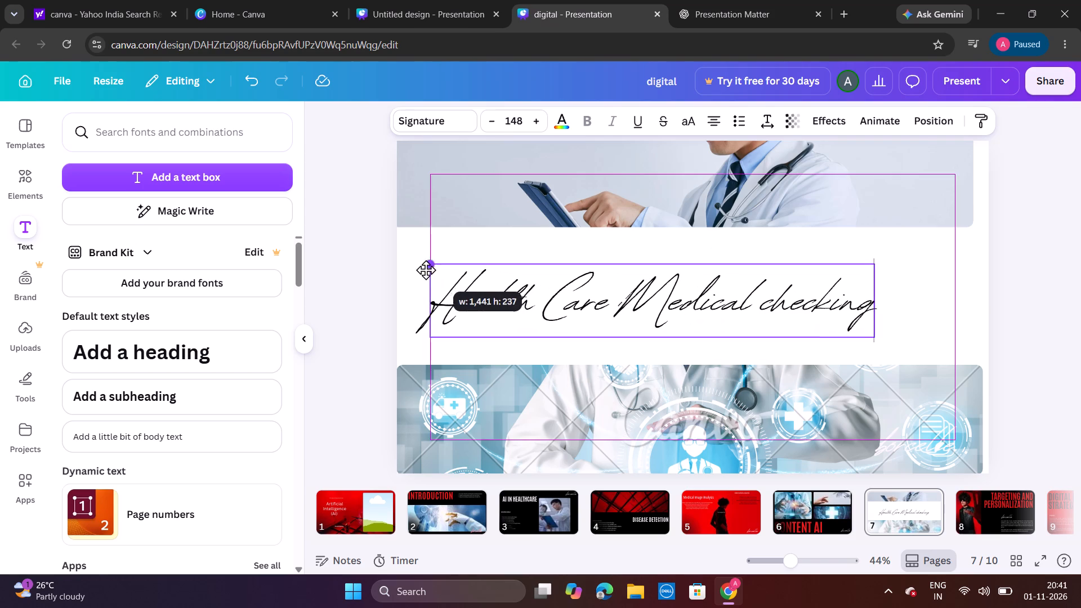
pyautogui.moveTo(426, 270); pyautogui.dragTo(425, 270)
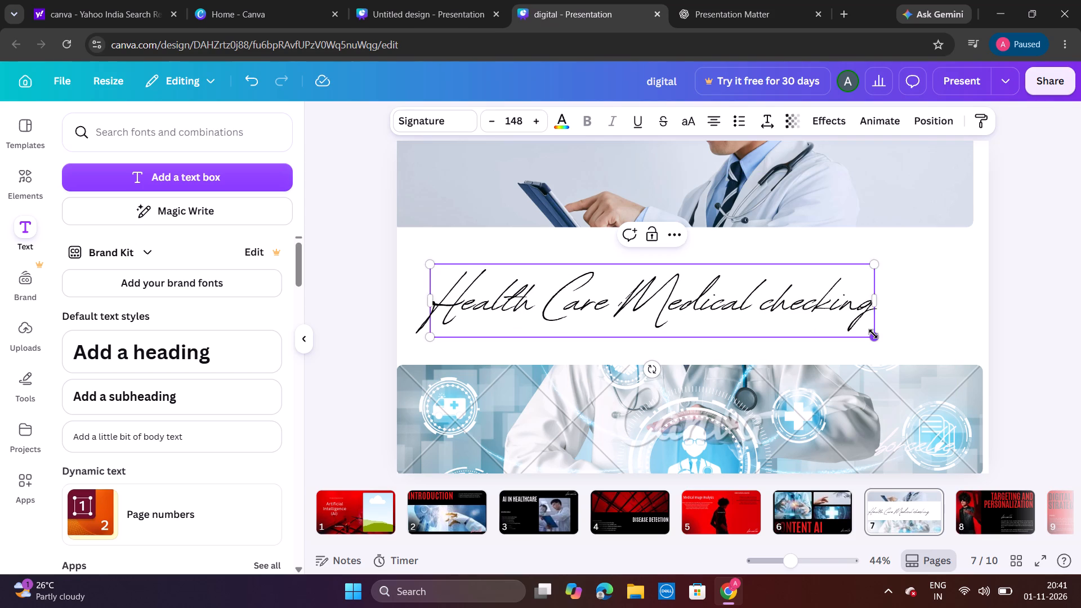
pyautogui.moveTo(873, 334); pyautogui.dragTo(940, 329)
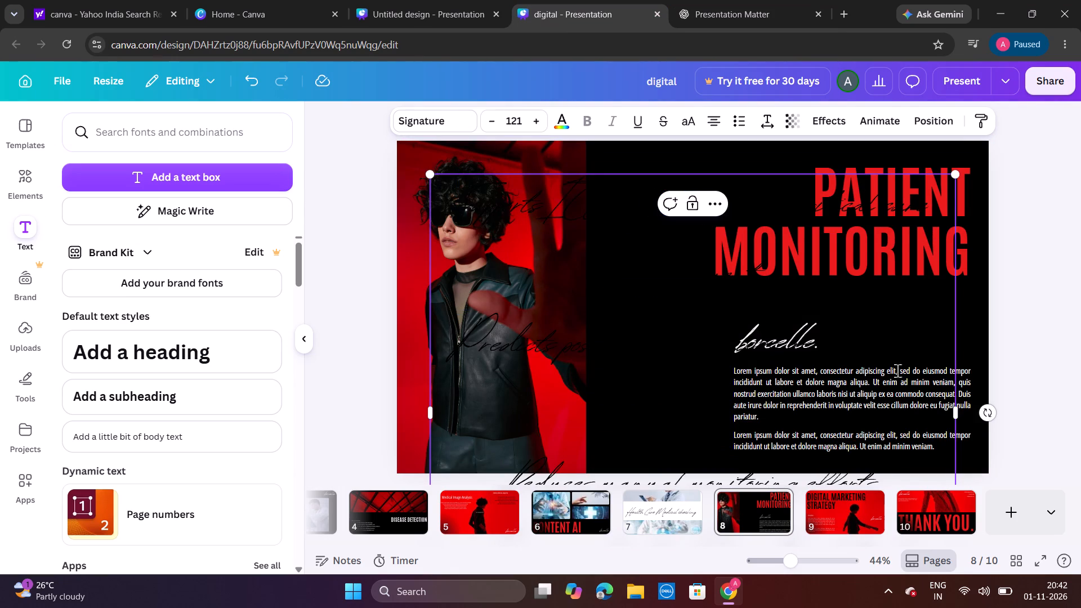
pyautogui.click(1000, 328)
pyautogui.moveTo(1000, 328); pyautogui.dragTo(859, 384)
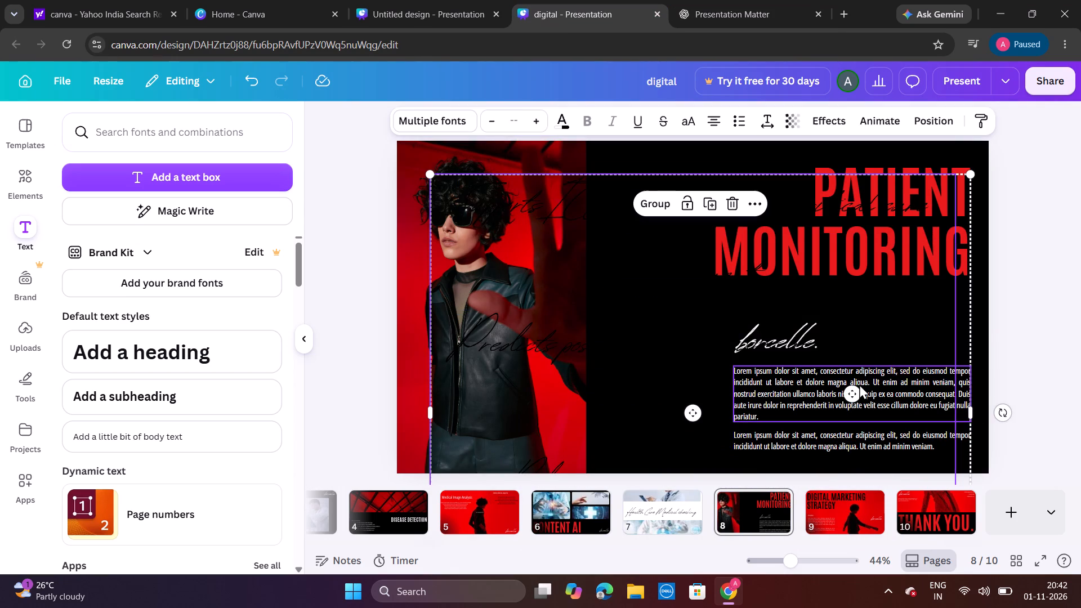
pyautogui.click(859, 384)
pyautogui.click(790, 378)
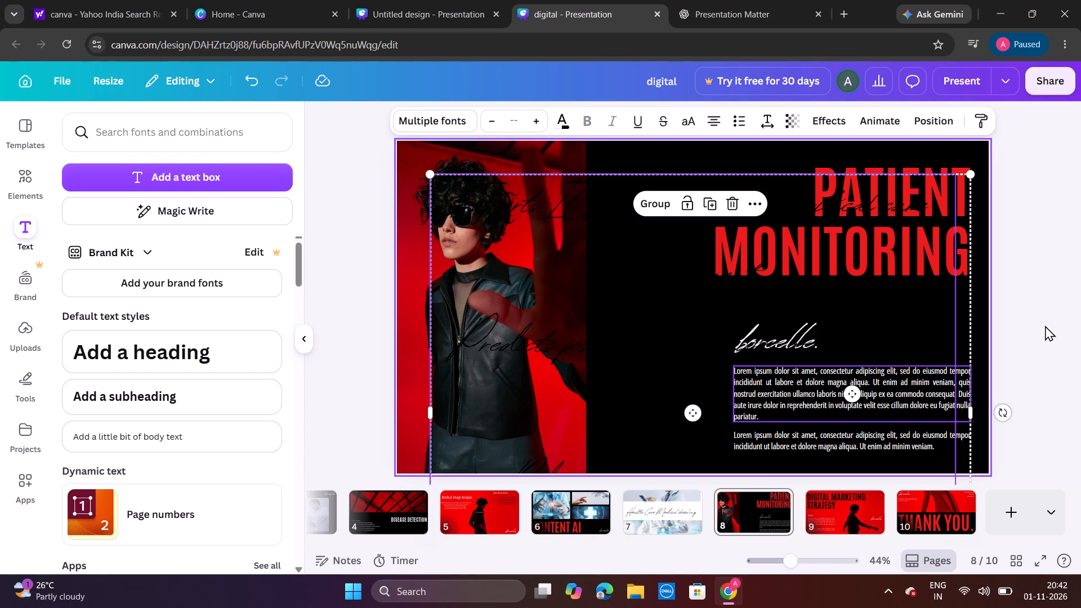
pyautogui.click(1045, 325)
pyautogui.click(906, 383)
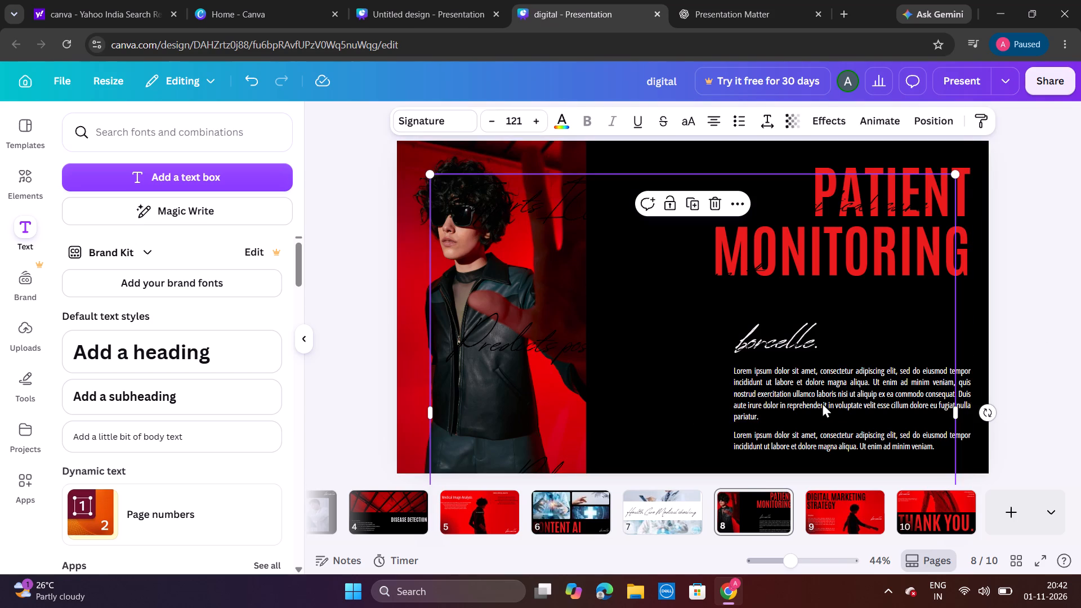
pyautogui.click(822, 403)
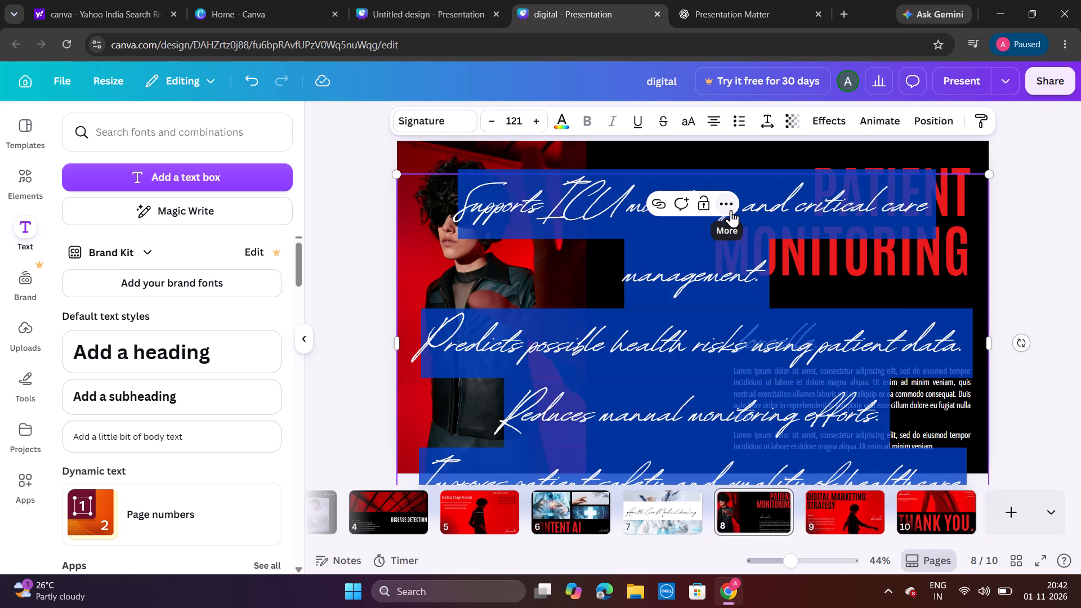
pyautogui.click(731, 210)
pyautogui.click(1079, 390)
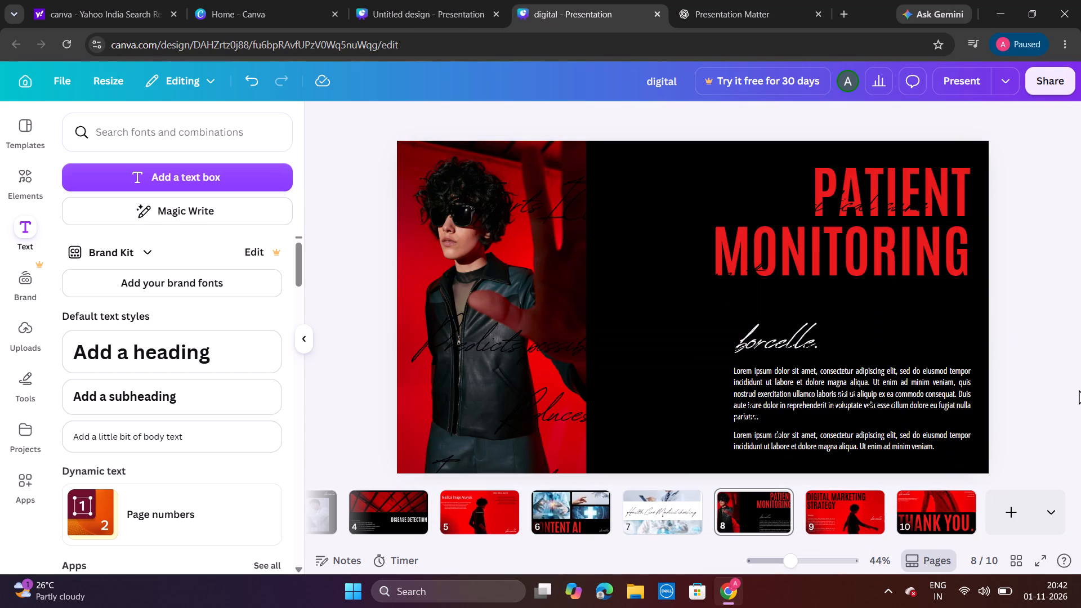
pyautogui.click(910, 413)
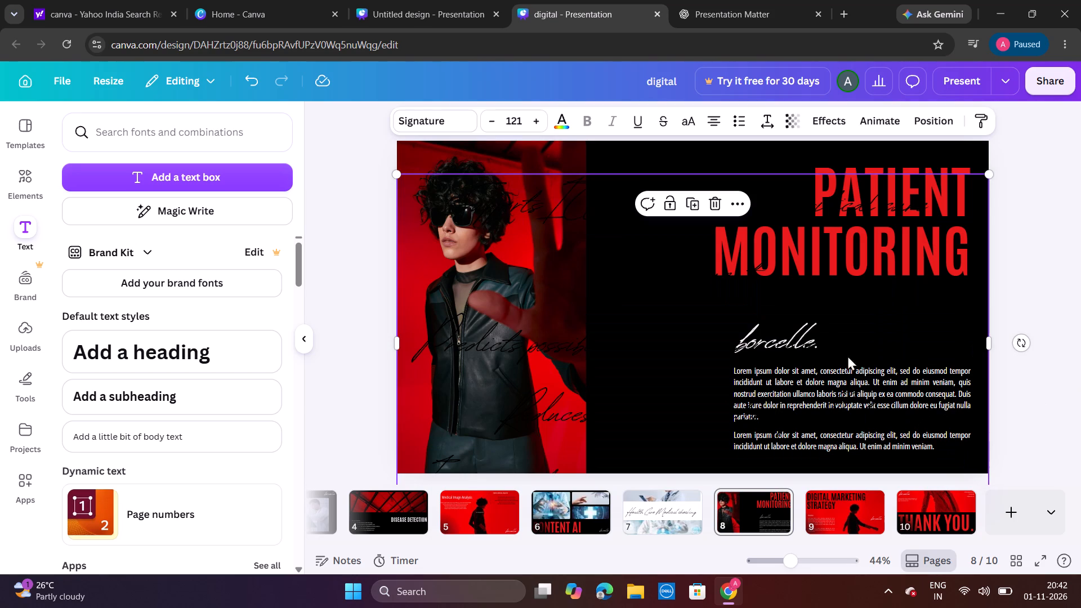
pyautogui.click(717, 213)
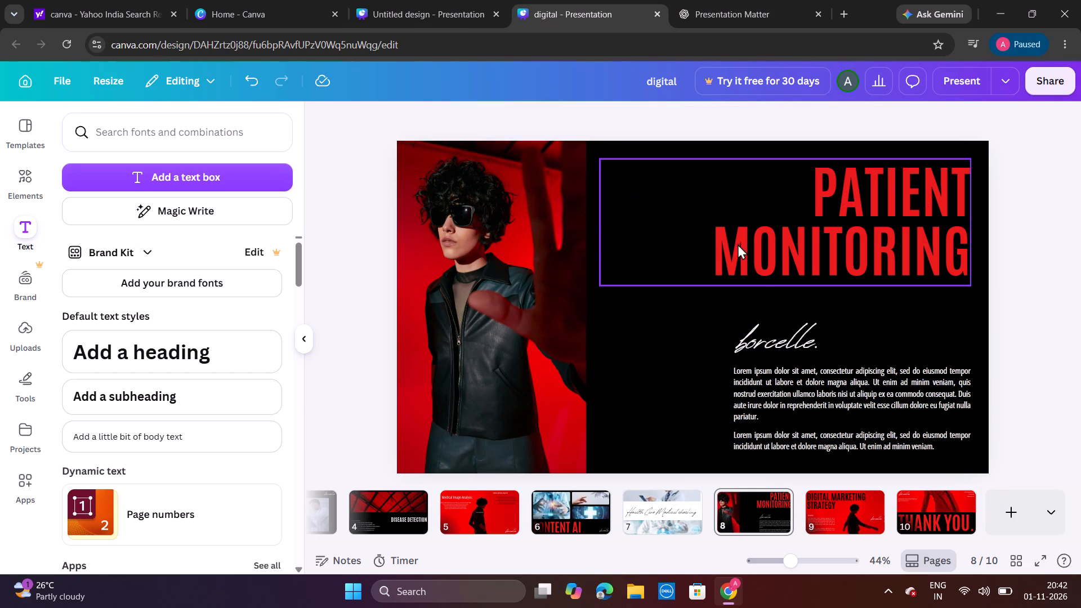
# Delete both lorem ipsum paragraphs and the "borcelle." signature text from slide 8.
pyautogui.click(804, 382)
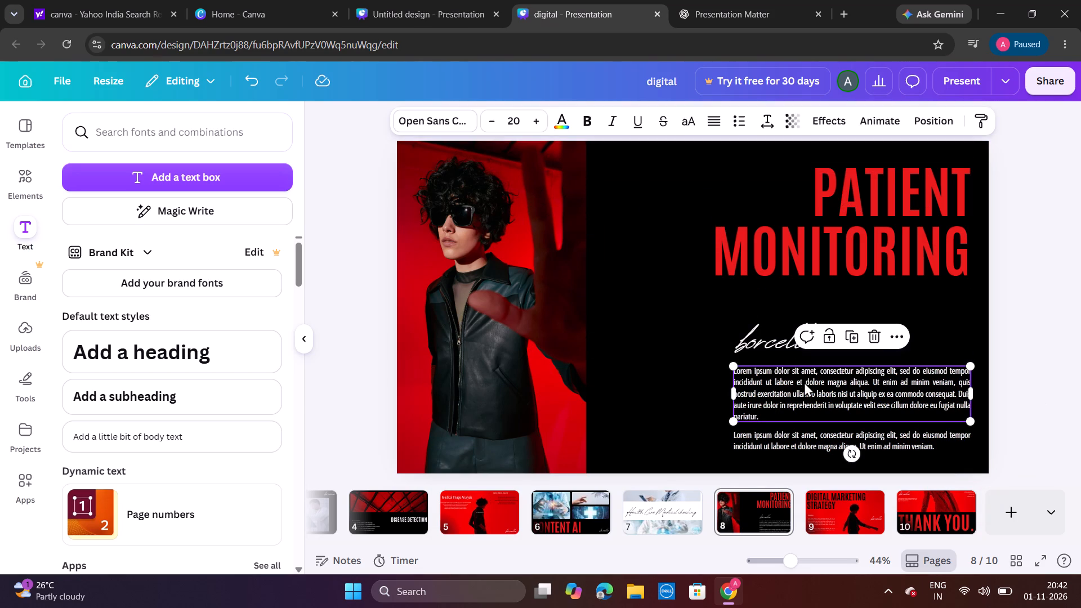
pyautogui.click(882, 343)
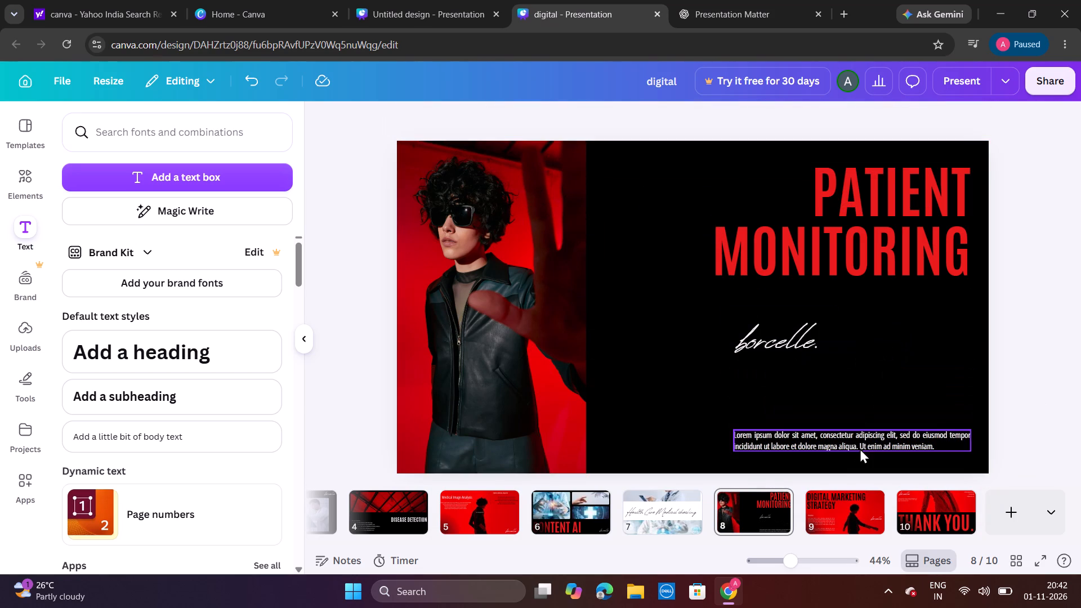
pyautogui.click(860, 448)
pyautogui.click(874, 390)
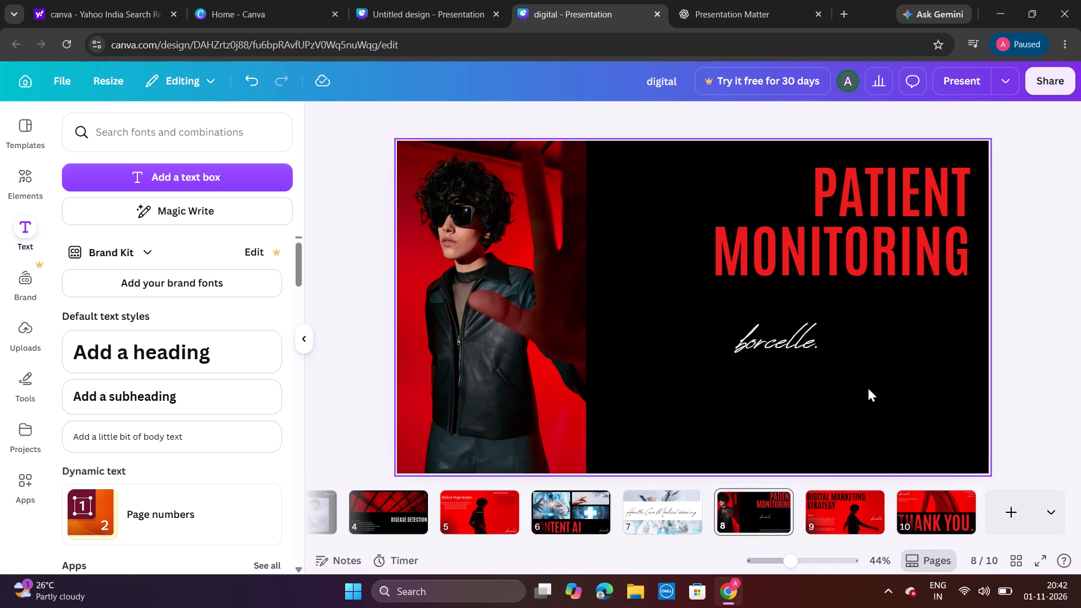
pyautogui.click(790, 339)
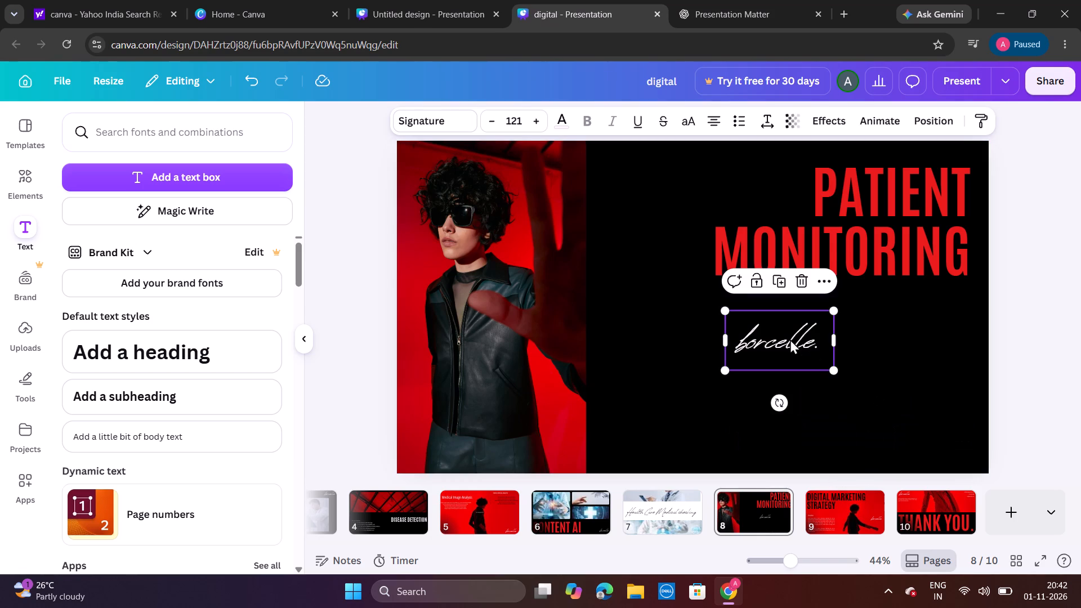
pyautogui.hotkey('shift', 'a')
pyautogui.click(805, 360)
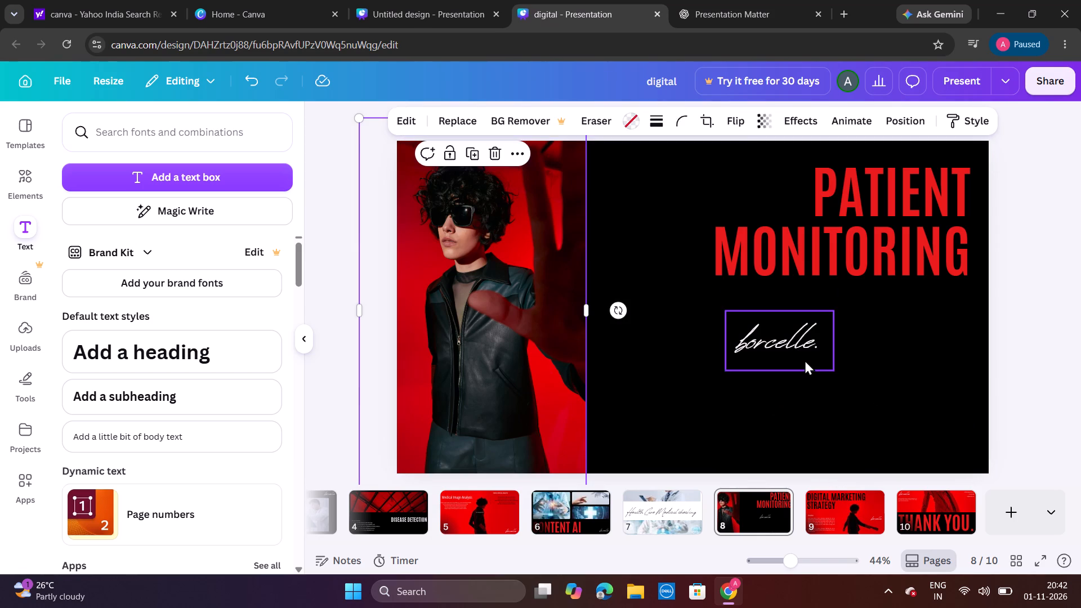
pyautogui.click(800, 285)
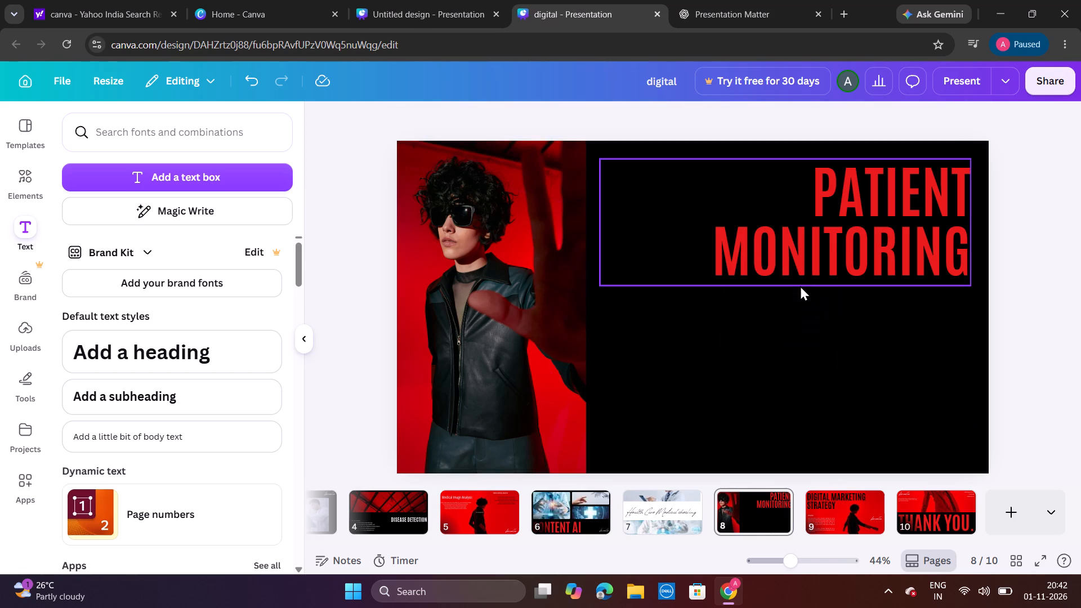
pyautogui.click(806, 369)
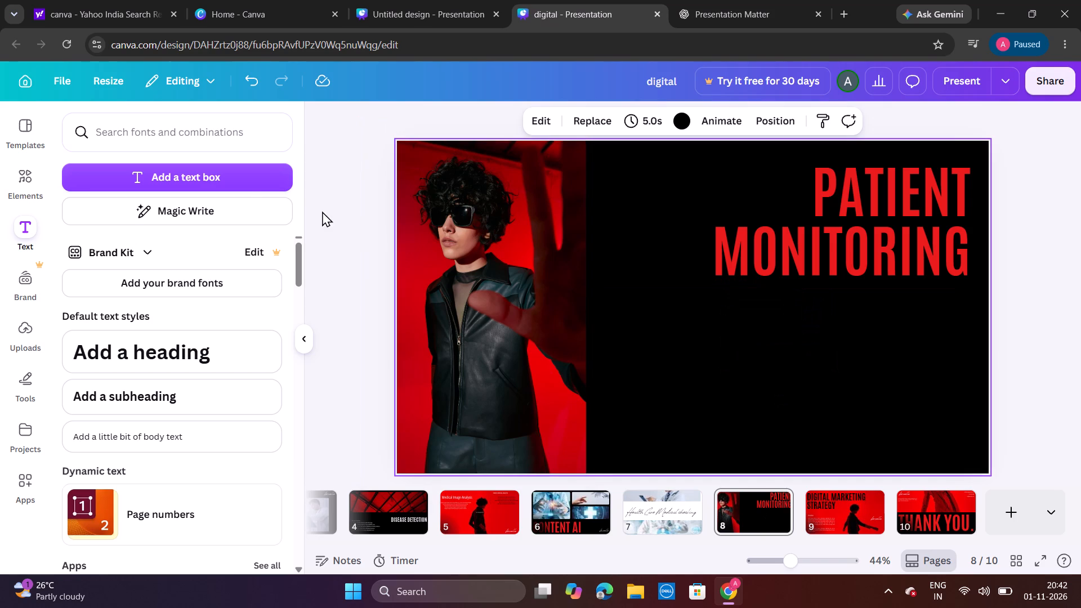
# Add a new text box with the default paragraph text to slide 8.
pyautogui.click(246, 171)
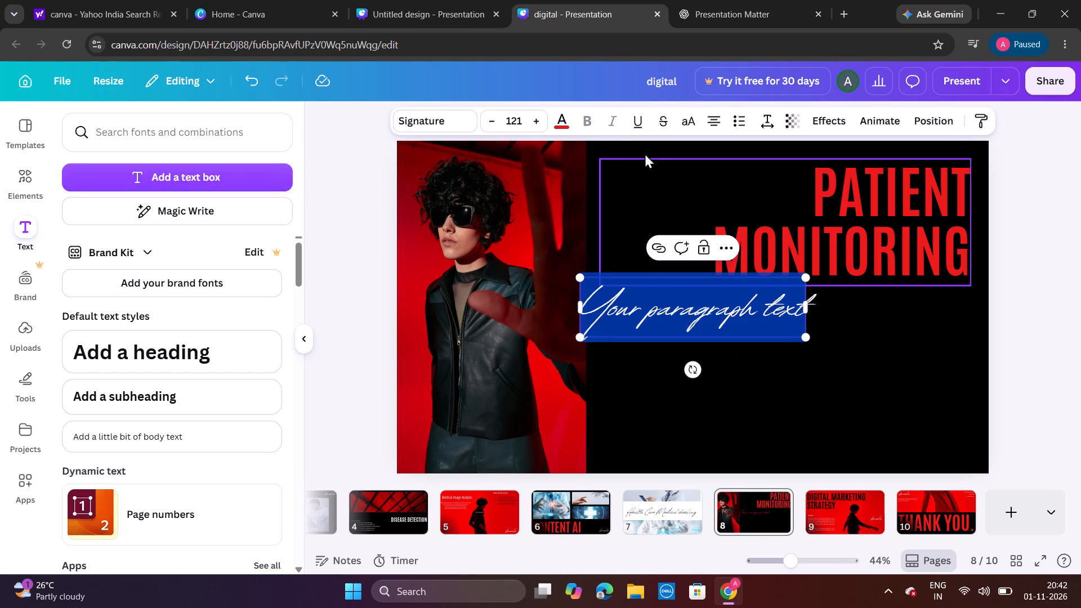
pyautogui.click(611, 124)
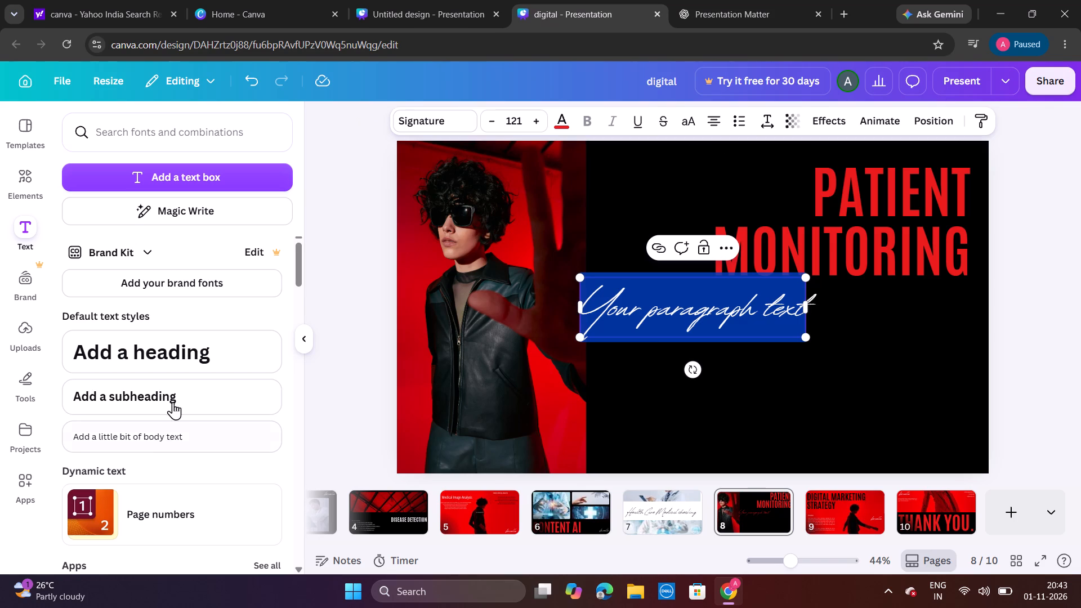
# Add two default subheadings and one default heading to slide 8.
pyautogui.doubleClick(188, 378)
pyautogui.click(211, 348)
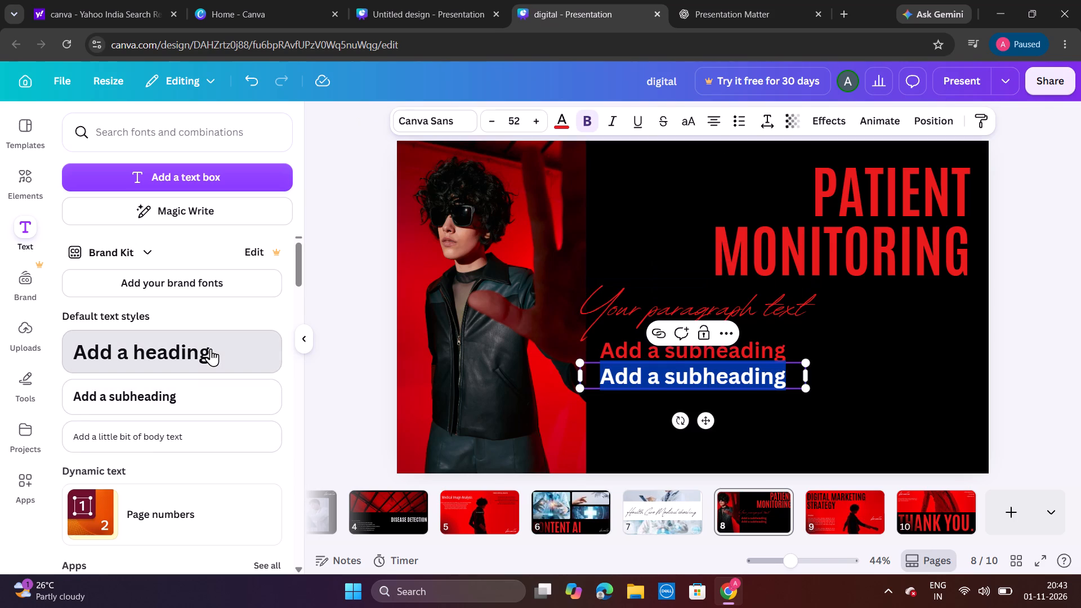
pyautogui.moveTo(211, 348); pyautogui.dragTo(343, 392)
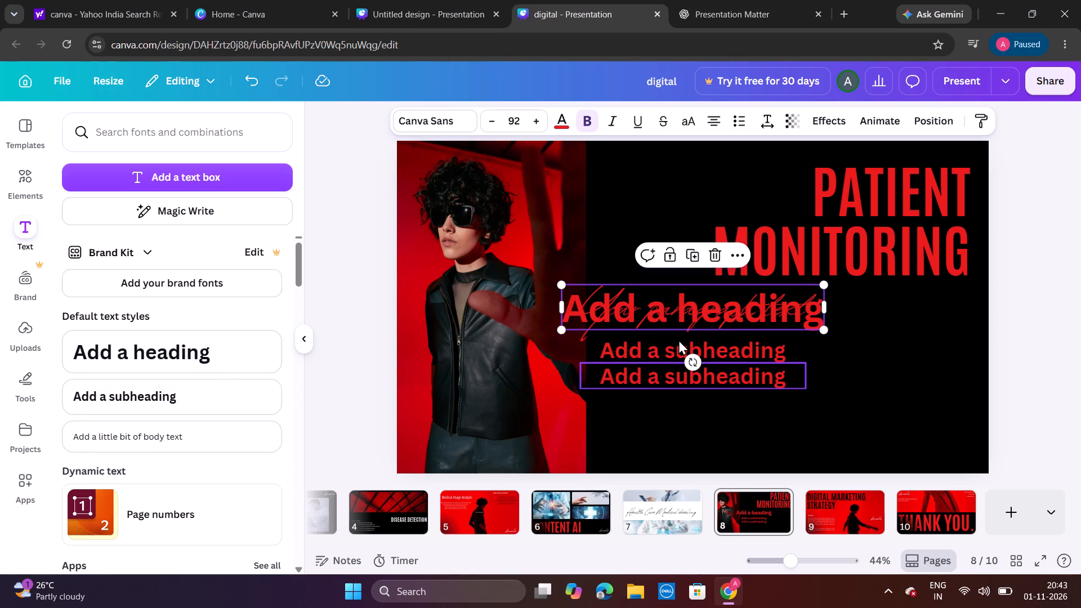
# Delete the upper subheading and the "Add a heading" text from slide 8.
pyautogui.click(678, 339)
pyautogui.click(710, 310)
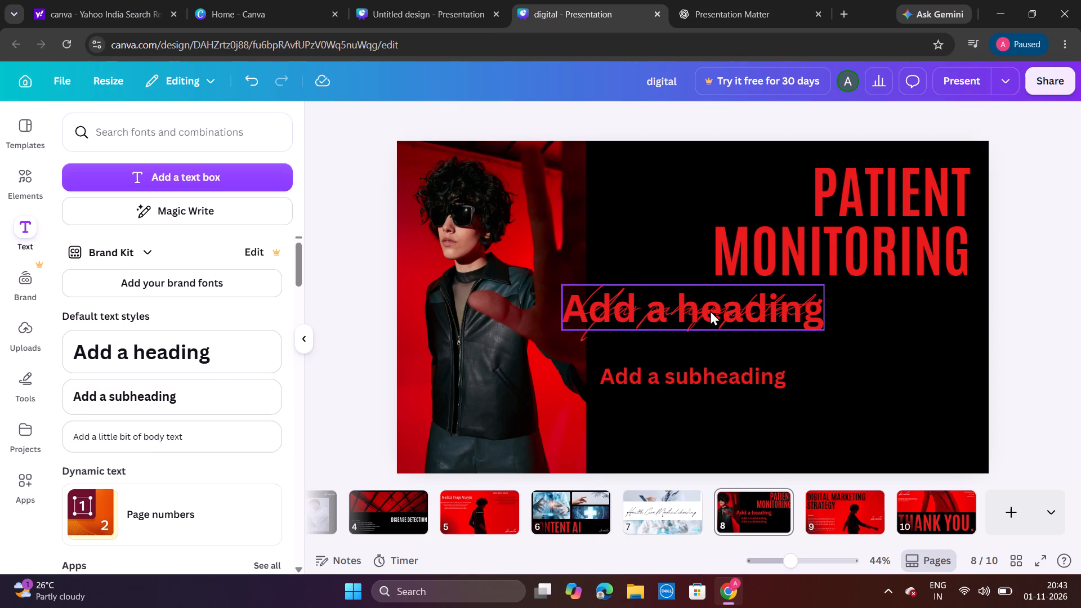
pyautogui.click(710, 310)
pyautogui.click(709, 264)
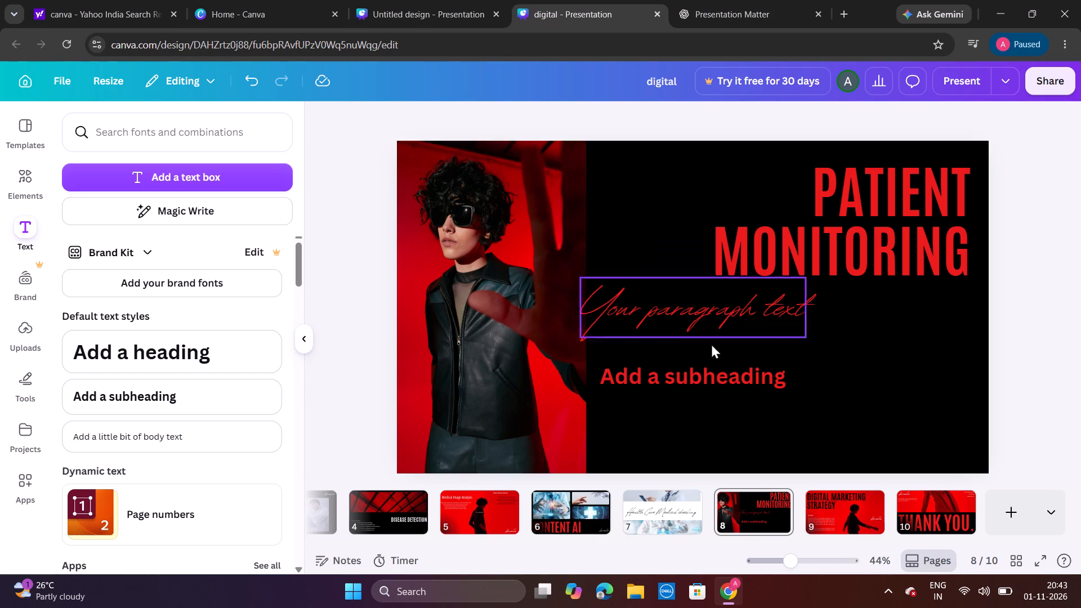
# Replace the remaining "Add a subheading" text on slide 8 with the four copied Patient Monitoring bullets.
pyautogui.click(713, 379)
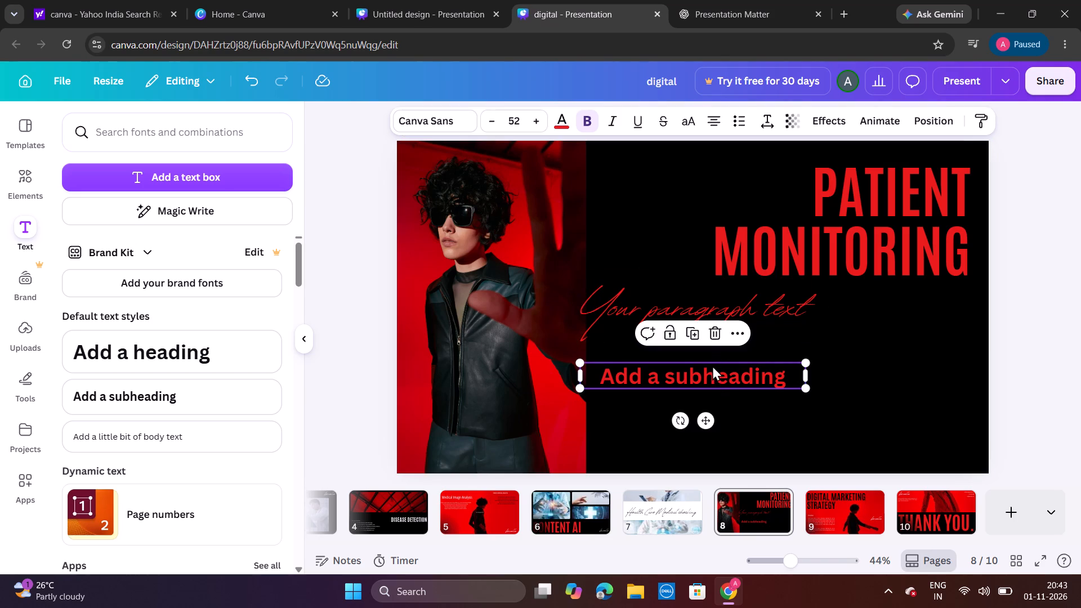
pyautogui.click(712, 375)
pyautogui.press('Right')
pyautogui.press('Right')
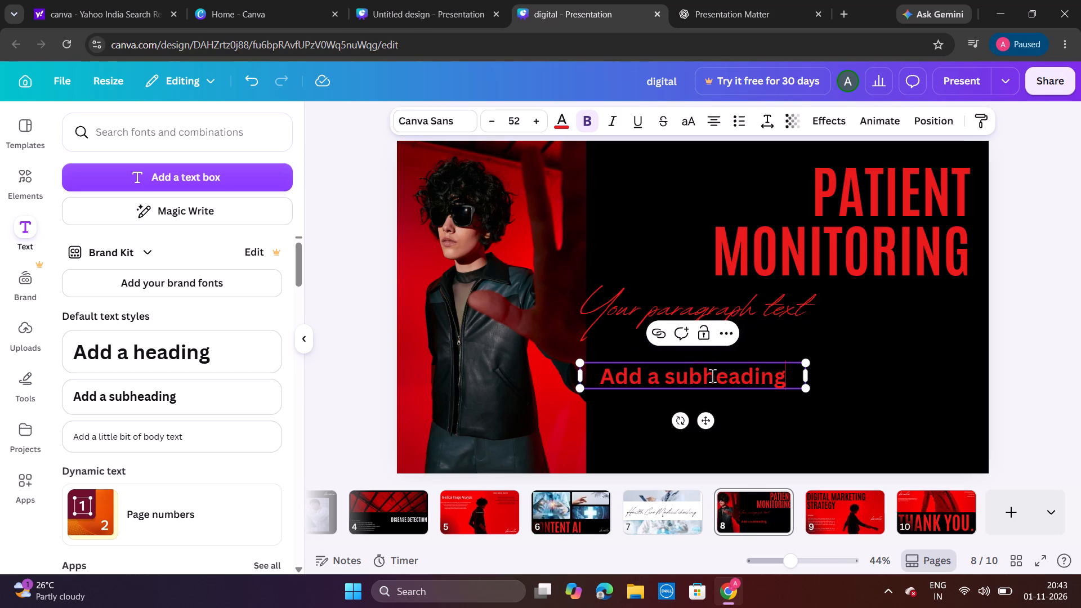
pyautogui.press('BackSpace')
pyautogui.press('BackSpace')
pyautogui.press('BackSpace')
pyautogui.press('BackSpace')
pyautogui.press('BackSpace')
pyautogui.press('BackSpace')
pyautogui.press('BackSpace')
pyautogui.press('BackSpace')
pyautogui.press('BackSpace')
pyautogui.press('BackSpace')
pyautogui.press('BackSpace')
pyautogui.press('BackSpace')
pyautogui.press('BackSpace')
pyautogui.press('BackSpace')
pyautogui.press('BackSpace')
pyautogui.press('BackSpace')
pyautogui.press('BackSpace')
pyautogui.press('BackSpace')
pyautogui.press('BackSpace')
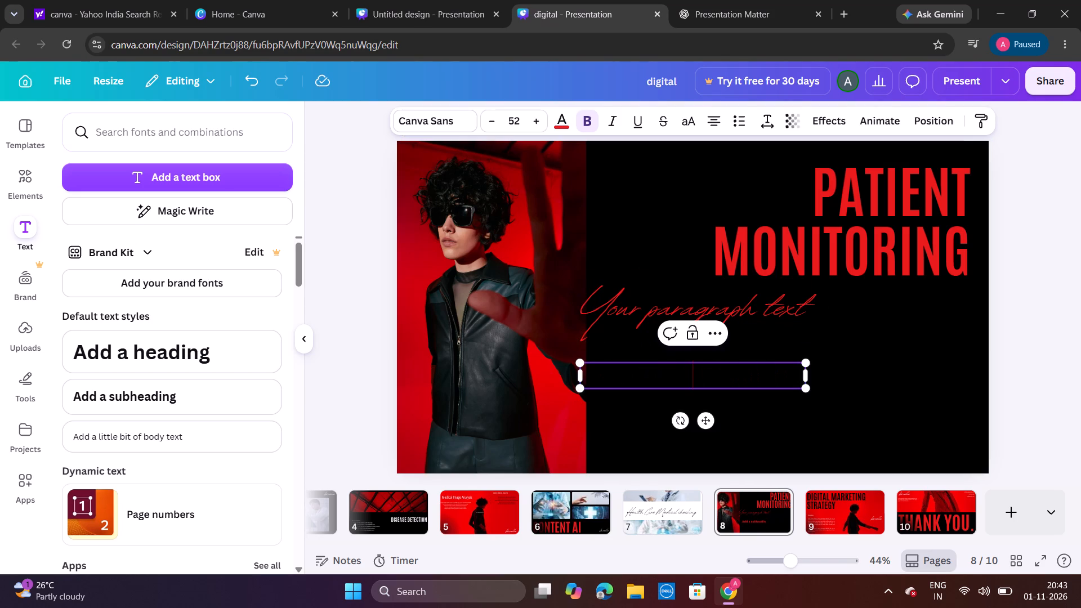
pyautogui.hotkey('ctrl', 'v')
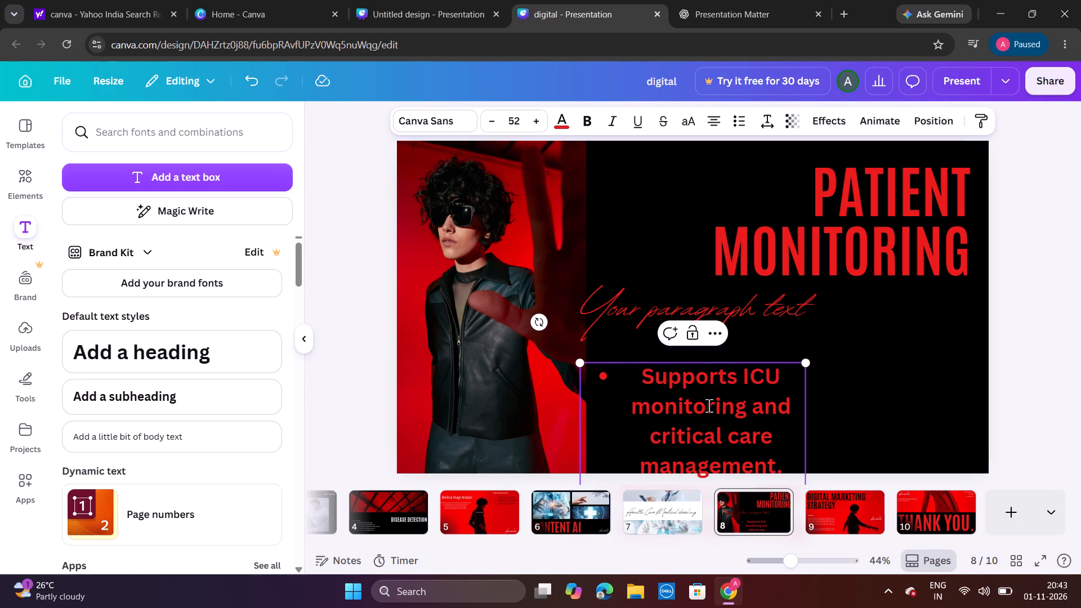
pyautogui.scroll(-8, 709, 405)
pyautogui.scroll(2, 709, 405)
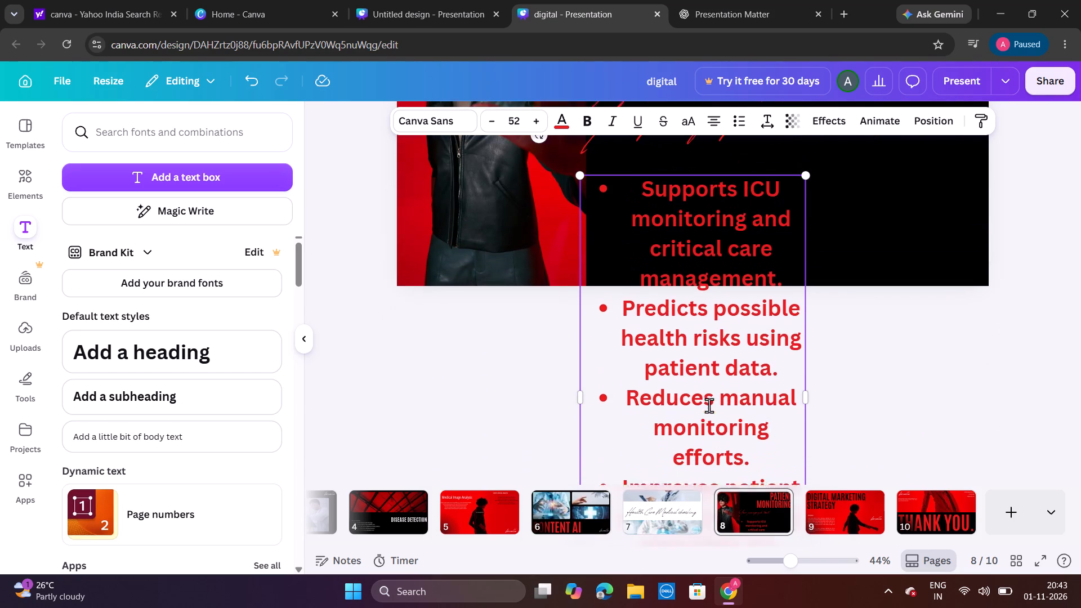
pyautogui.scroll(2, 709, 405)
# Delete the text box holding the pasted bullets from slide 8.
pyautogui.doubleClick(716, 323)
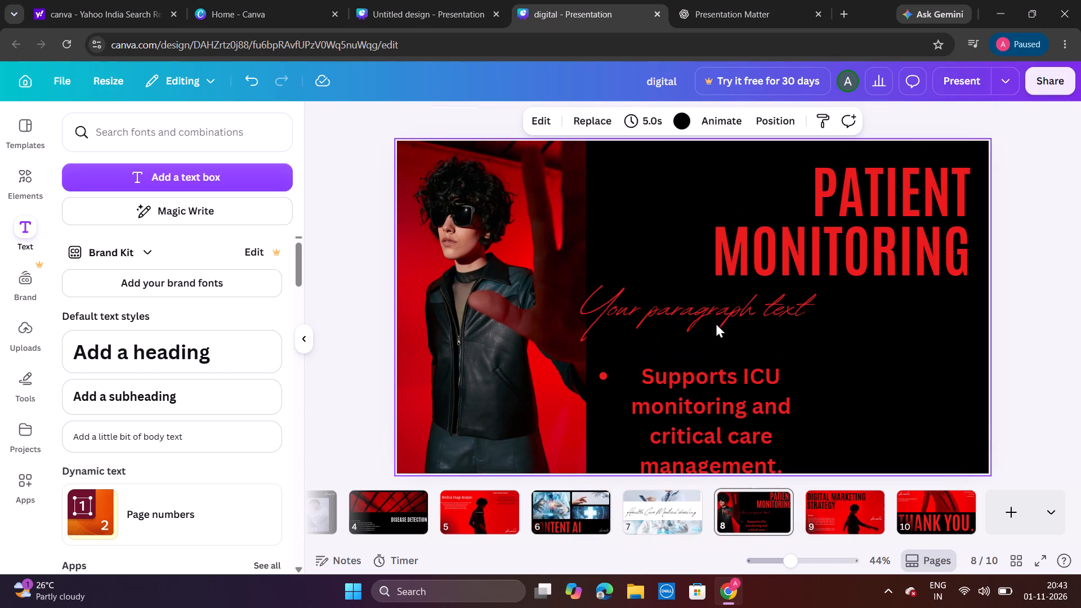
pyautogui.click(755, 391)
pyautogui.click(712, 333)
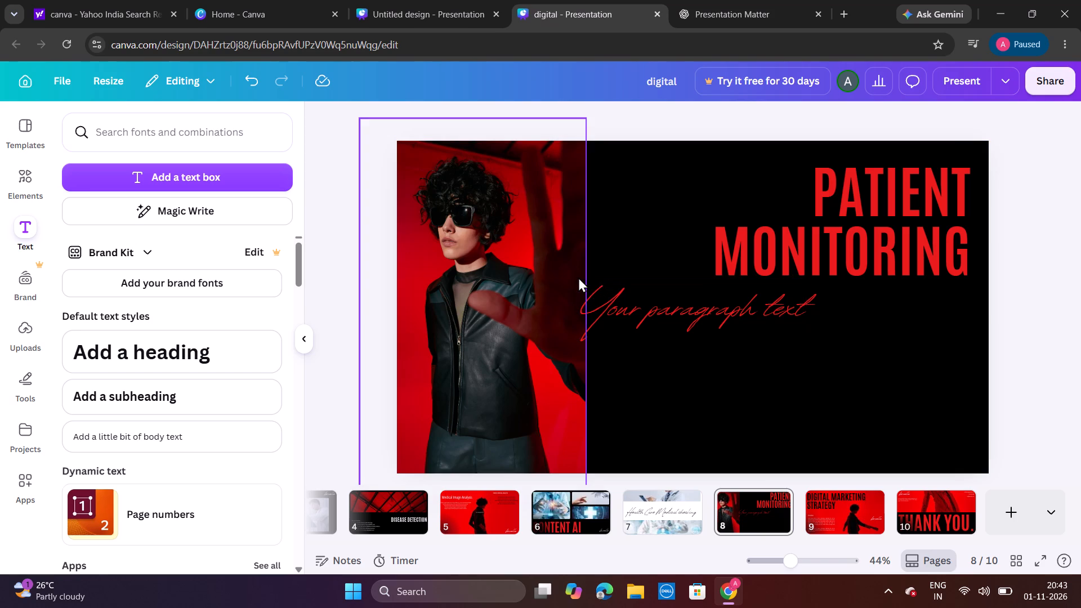
# Shrink slide 8's "Your paragraph text" box to about size 65 and replace its text with the four copied Patient Monitoring bullets.
pyautogui.click(660, 307)
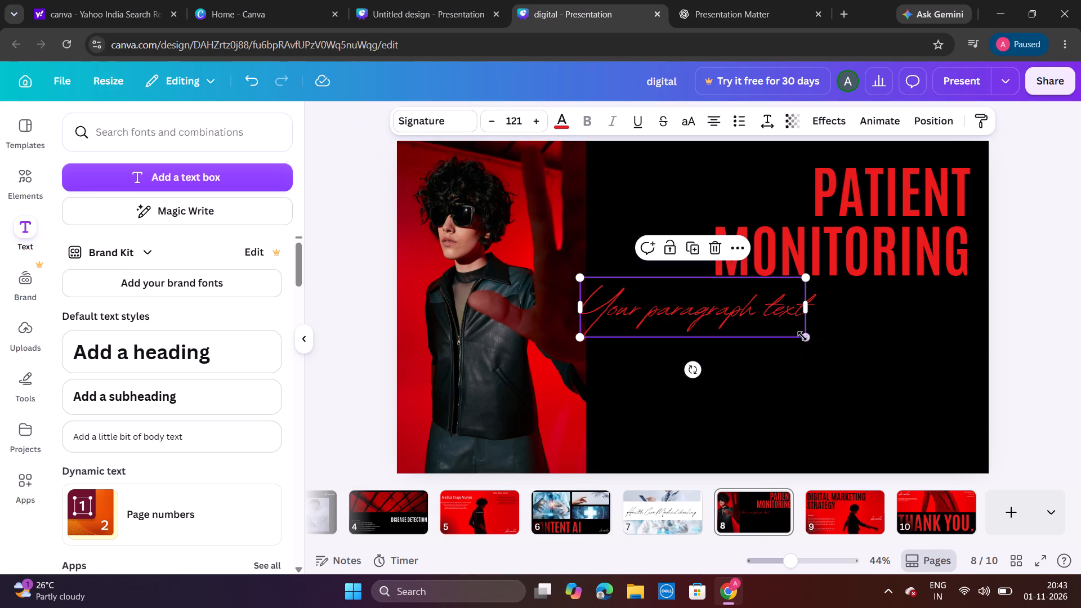
pyautogui.moveTo(802, 336); pyautogui.dragTo(725, 310)
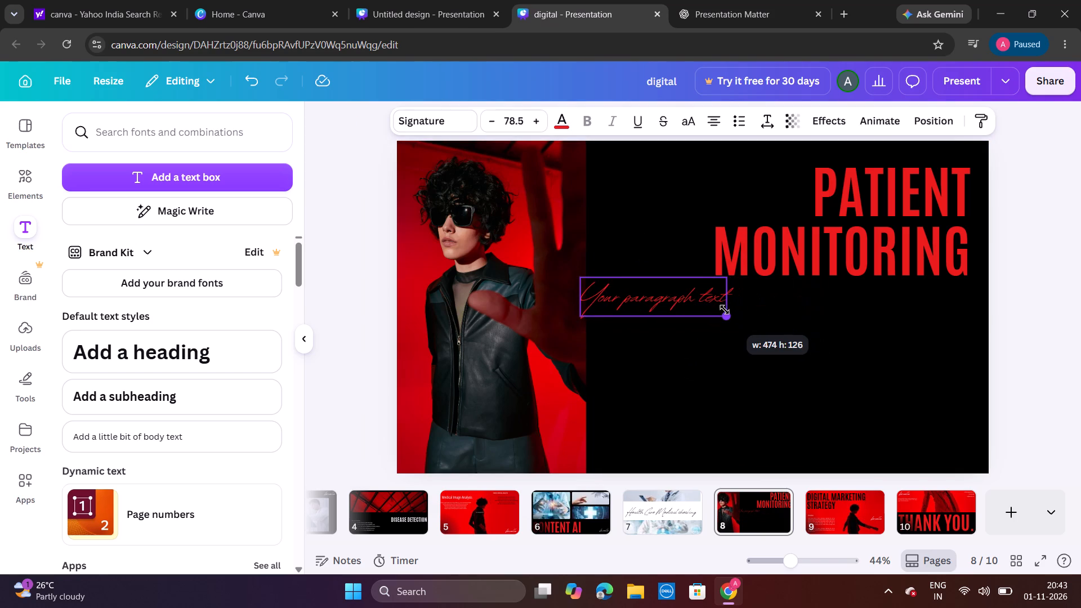
pyautogui.moveTo(725, 310); pyautogui.dragTo(698, 310)
pyautogui.click(680, 303)
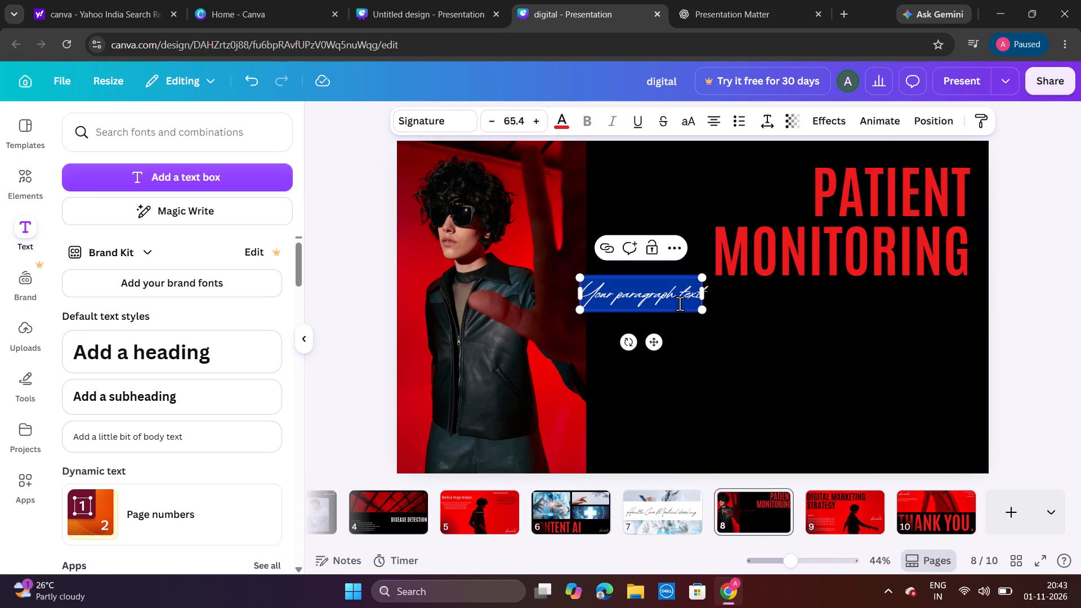
pyautogui.hotkey('ctrl', 'v')
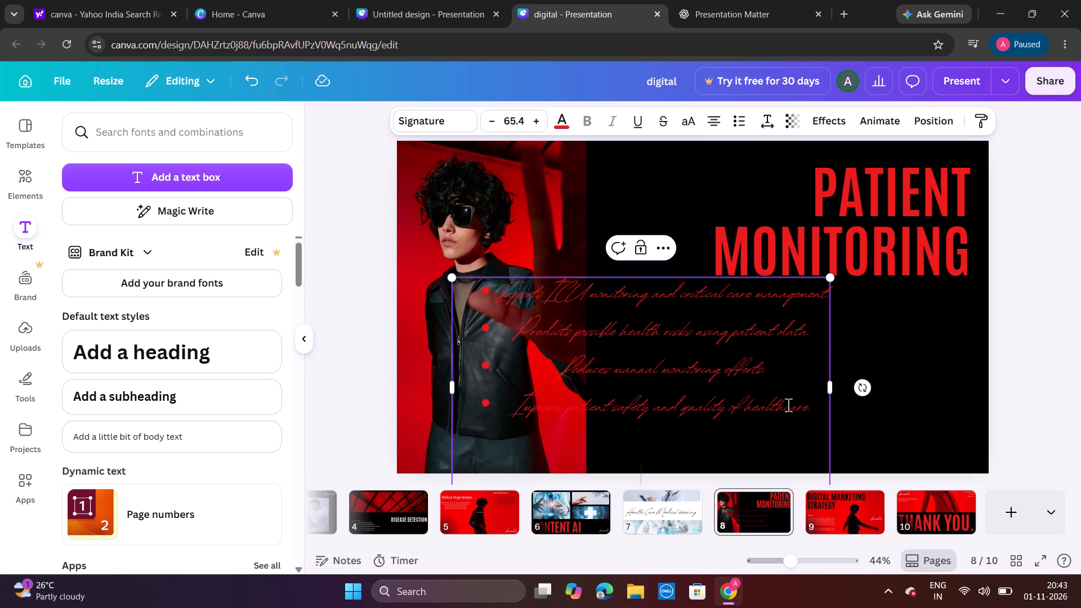
# Resize the bullet text box on slide 8 to font size 41.5, fitting it in the black area below the PATIENT MONITORING title.
pyautogui.rightClick(767, 448)
pyautogui.click(722, 412)
pyautogui.moveTo(722, 412); pyautogui.dragTo(834, 409)
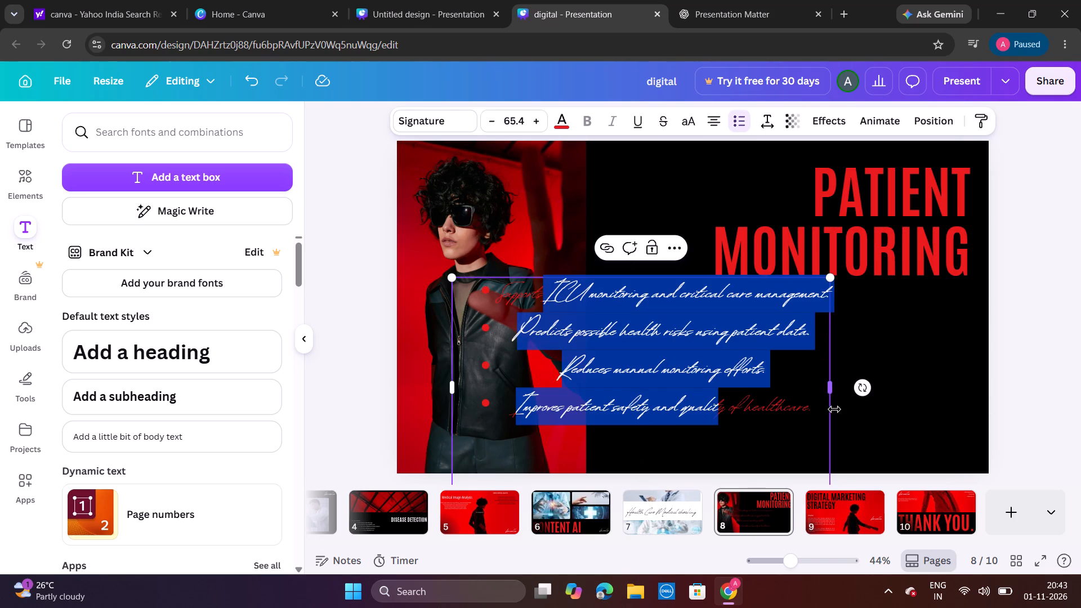
pyautogui.moveTo(834, 409); pyautogui.dragTo(869, 421)
pyautogui.click(869, 421)
pyautogui.moveTo(869, 421); pyautogui.dragTo(950, 416)
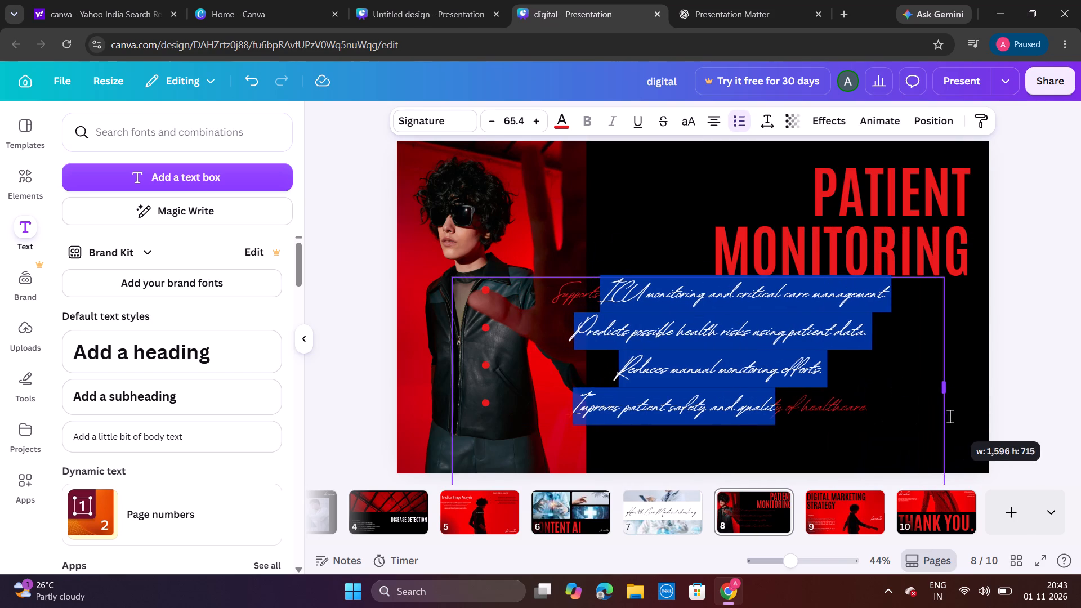
pyautogui.moveTo(950, 416); pyautogui.dragTo(981, 445)
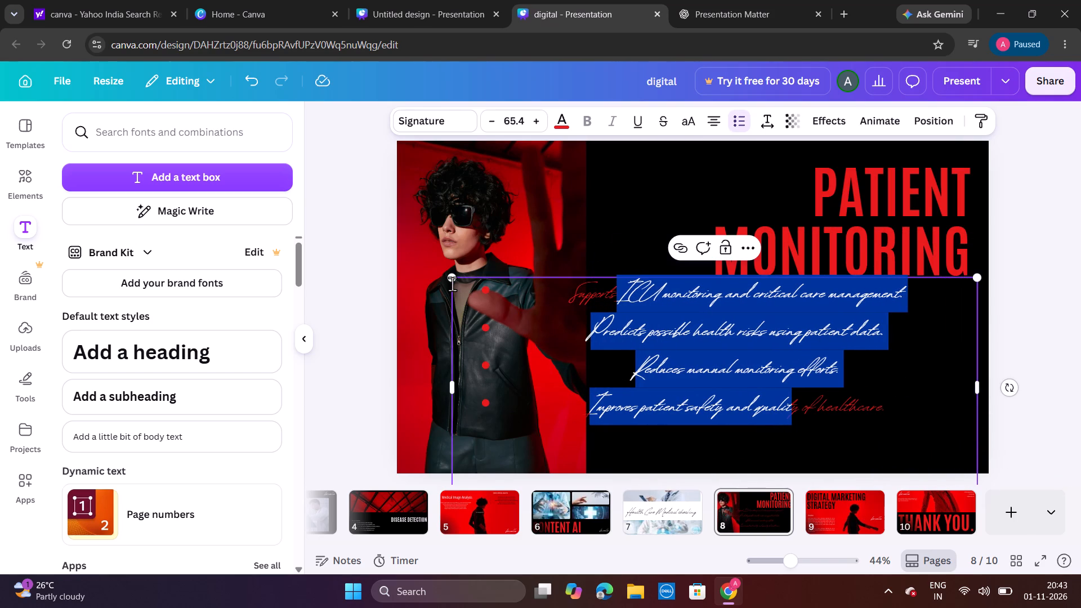
pyautogui.moveTo(445, 276); pyautogui.dragTo(682, 341)
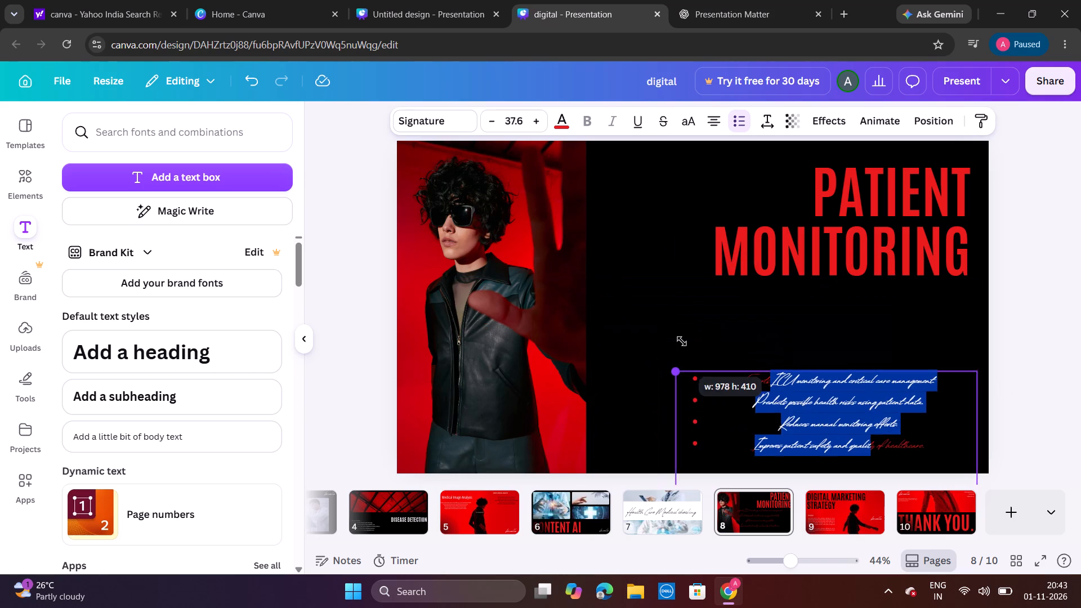
pyautogui.moveTo(682, 341); pyautogui.dragTo(680, 256)
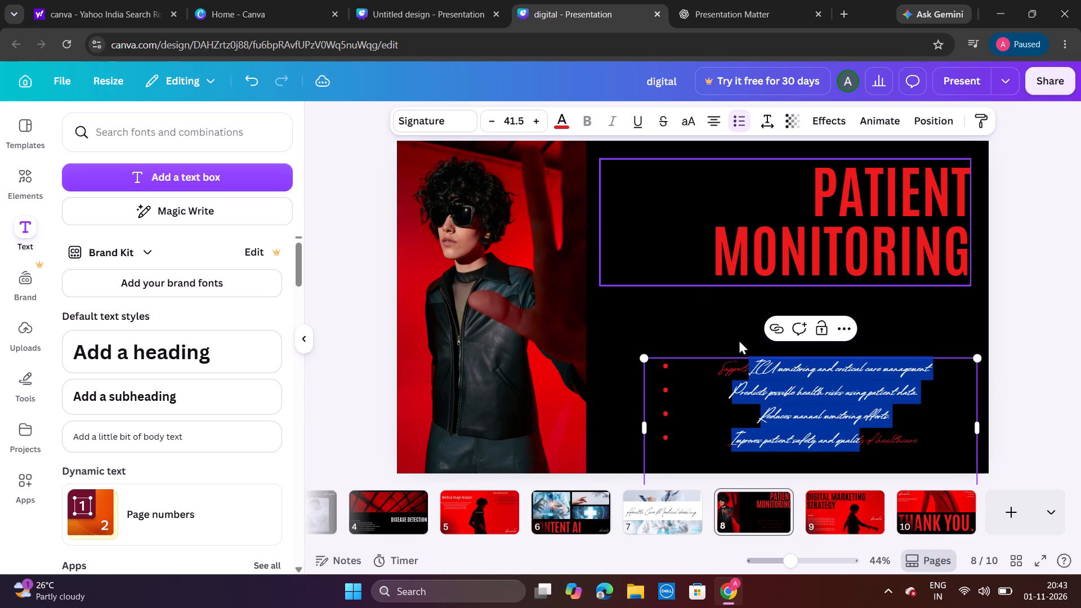
pyautogui.click(739, 339)
# Clear the "Digital Marketing Strategy" title text on slide 9.
pyautogui.scroll(-1, 739, 339)
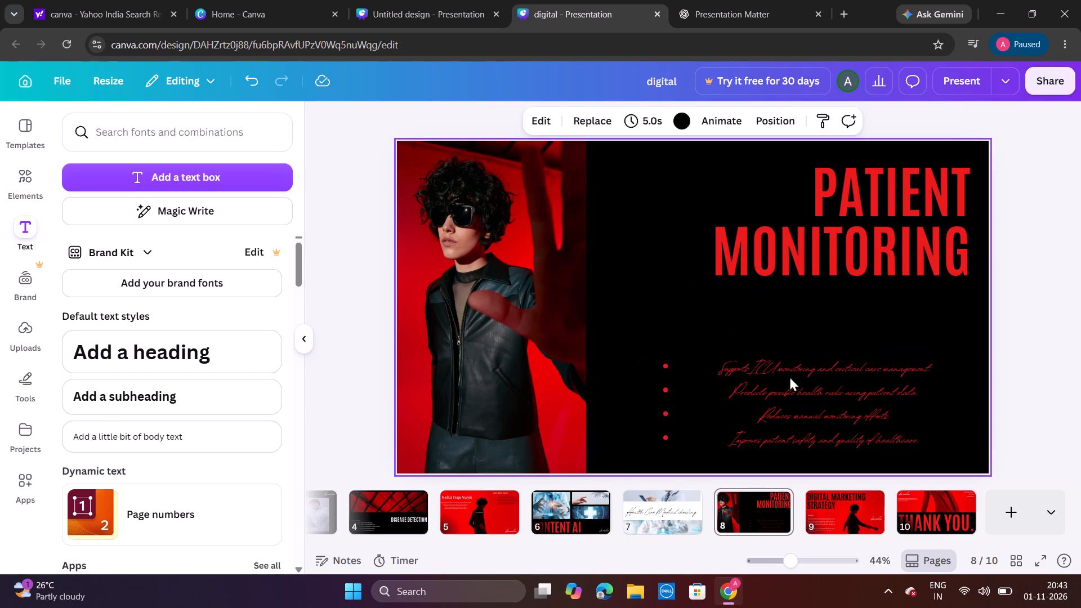
pyautogui.click(839, 530)
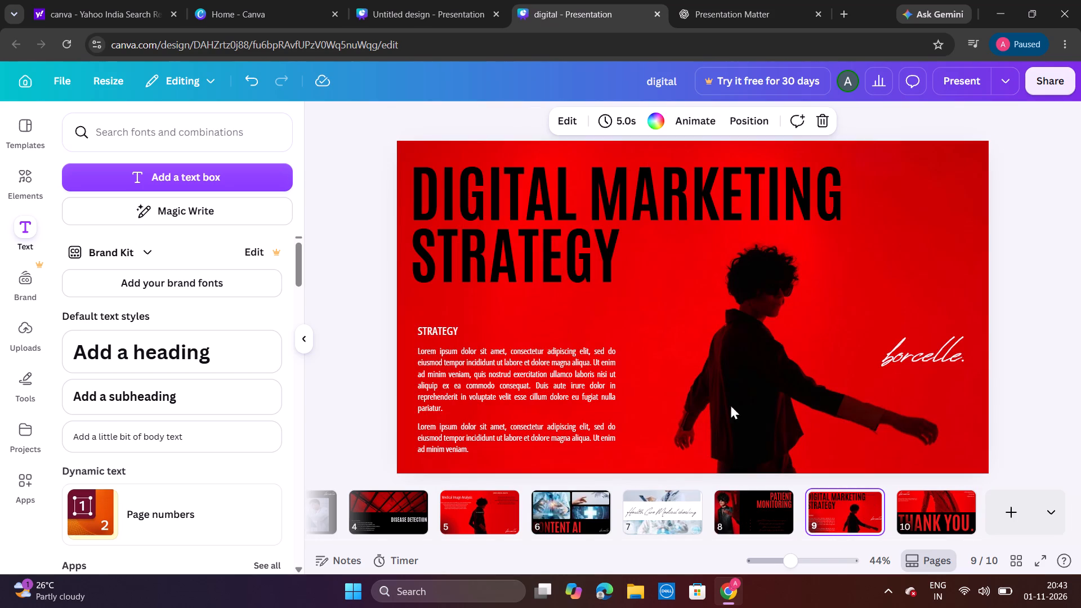
pyautogui.click(687, 393)
pyautogui.click(537, 231)
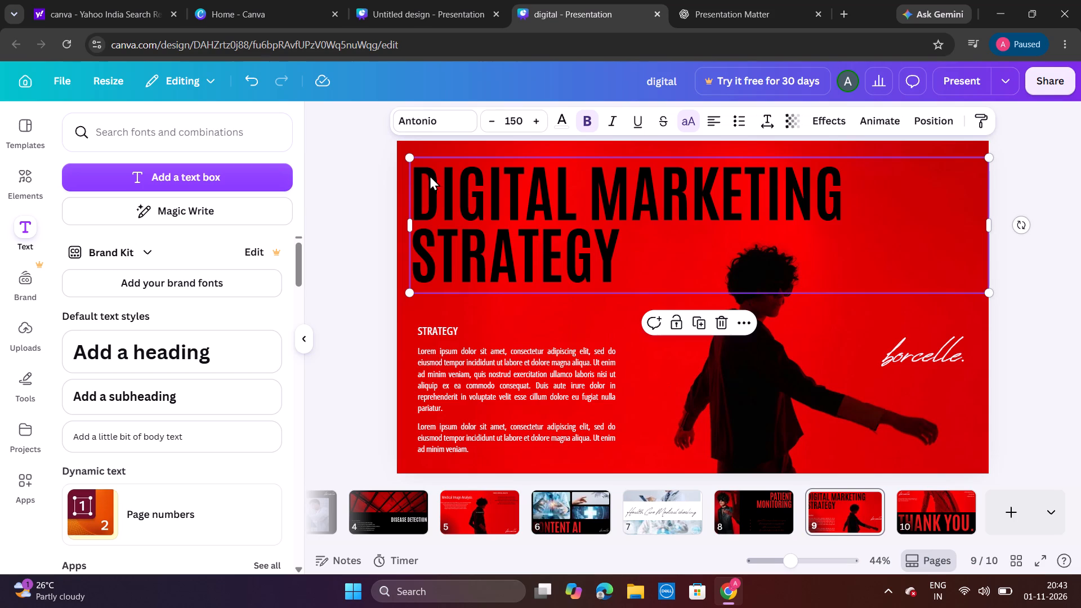
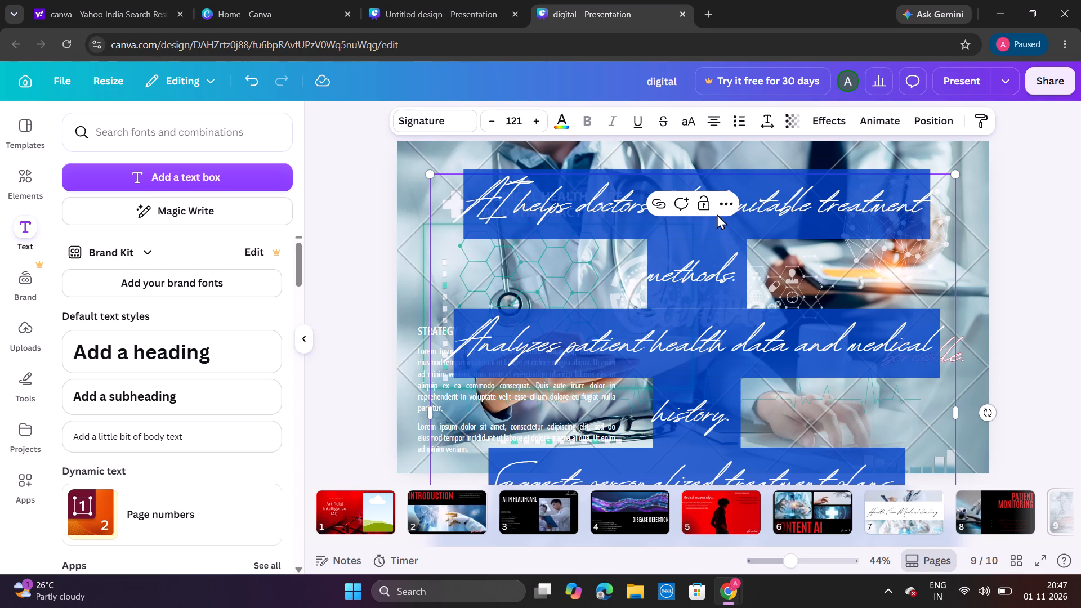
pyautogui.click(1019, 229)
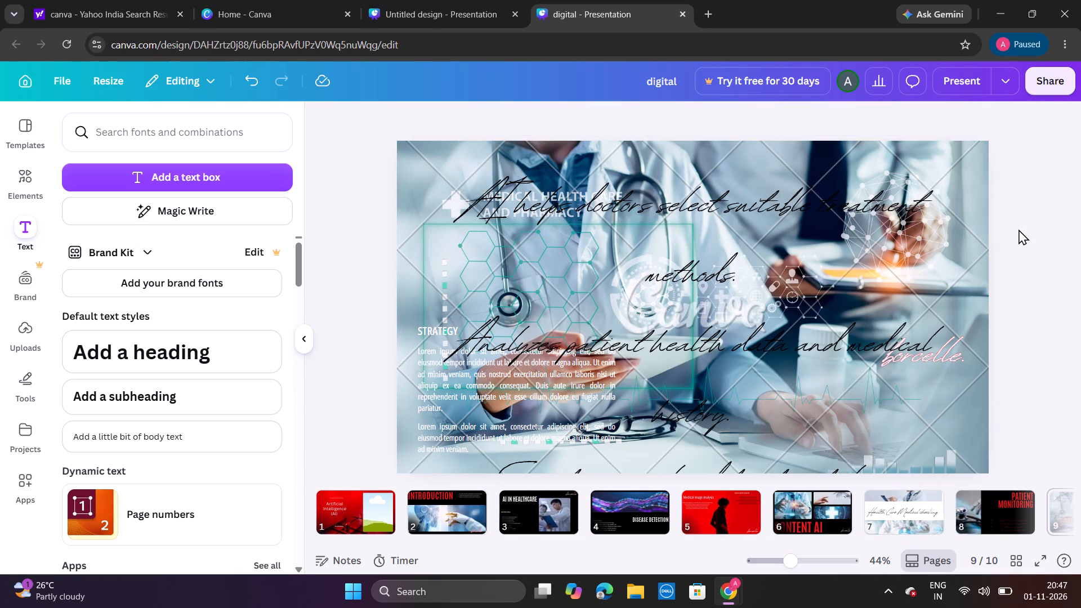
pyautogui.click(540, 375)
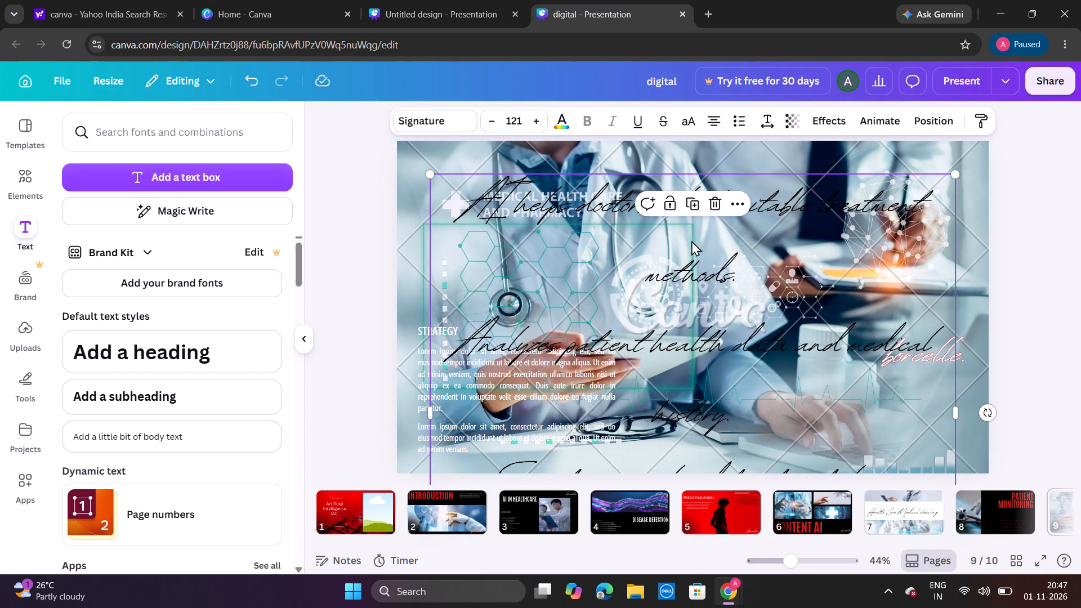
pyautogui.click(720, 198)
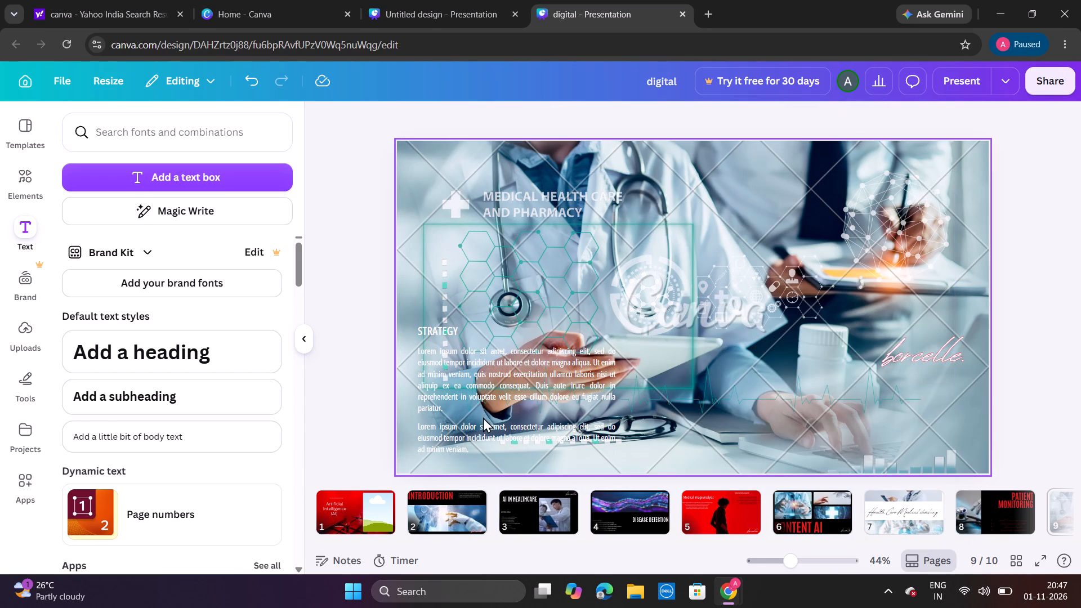
# Delete the two lorem ipsum paragraphs below the STRATEGY heading on slide 9.
pyautogui.click(483, 412)
pyautogui.press('BackSpace')
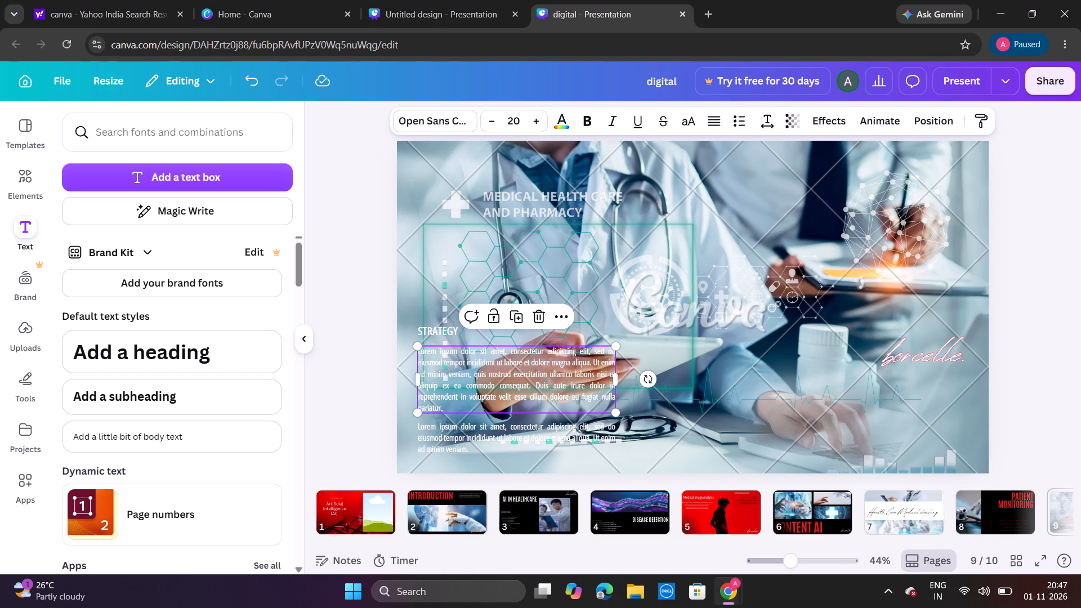
pyautogui.click(482, 439)
pyautogui.press('BackSpace')
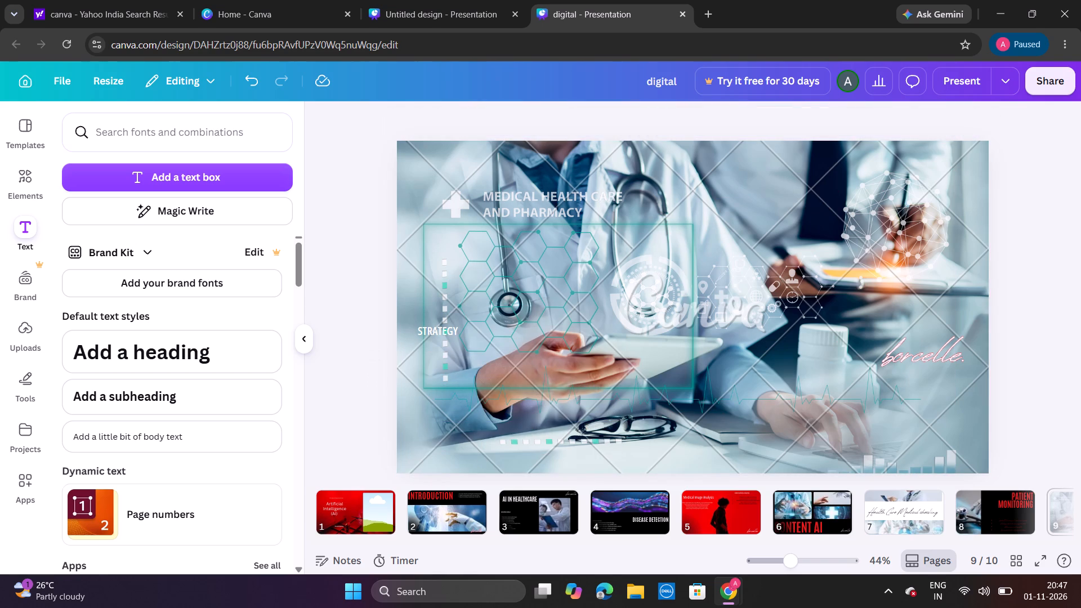
# Add a new text box to slide 9 and shrink it to font size 63.
pyautogui.click(189, 181)
pyautogui.hscroll(1, 207, 197)
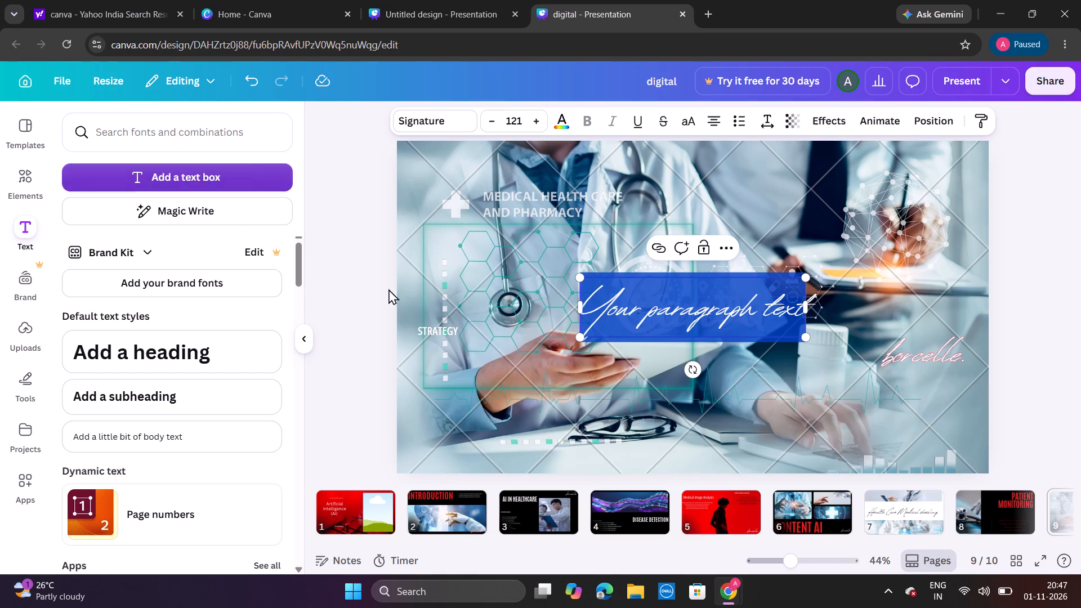
pyautogui.hscroll(1, 388, 289)
pyautogui.scroll(-1, 583, 319)
pyautogui.moveTo(579, 274); pyautogui.dragTo(680, 334)
# Replace the new text box's placeholder text with the copied AI treatment strategy bullets.
pyautogui.click(723, 318)
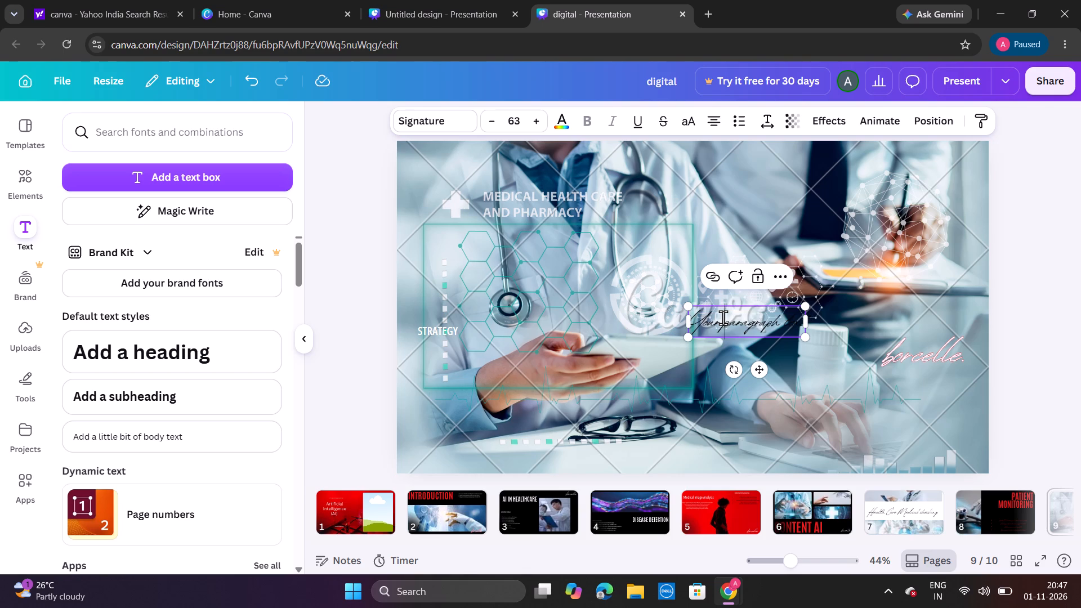
pyautogui.click(796, 321)
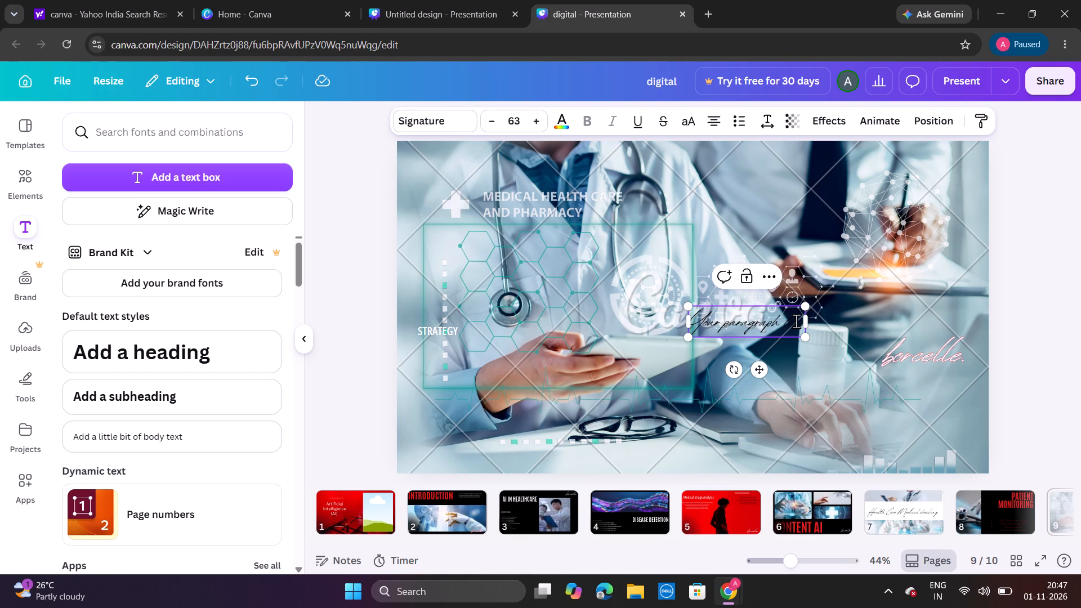
pyautogui.press('BackSpace')
pyautogui.press('BackSpace')
pyautogui.press('BackSpace')
pyautogui.press('BackSpace')
pyautogui.press('BackSpace')
pyautogui.press('BackSpace')
pyautogui.press('BackSpace')
pyautogui.press('BackSpace')
pyautogui.press('BackSpace')
pyautogui.press('BackSpace')
pyautogui.press('BackSpace')
pyautogui.press('BackSpace')
pyautogui.press('BackSpace')
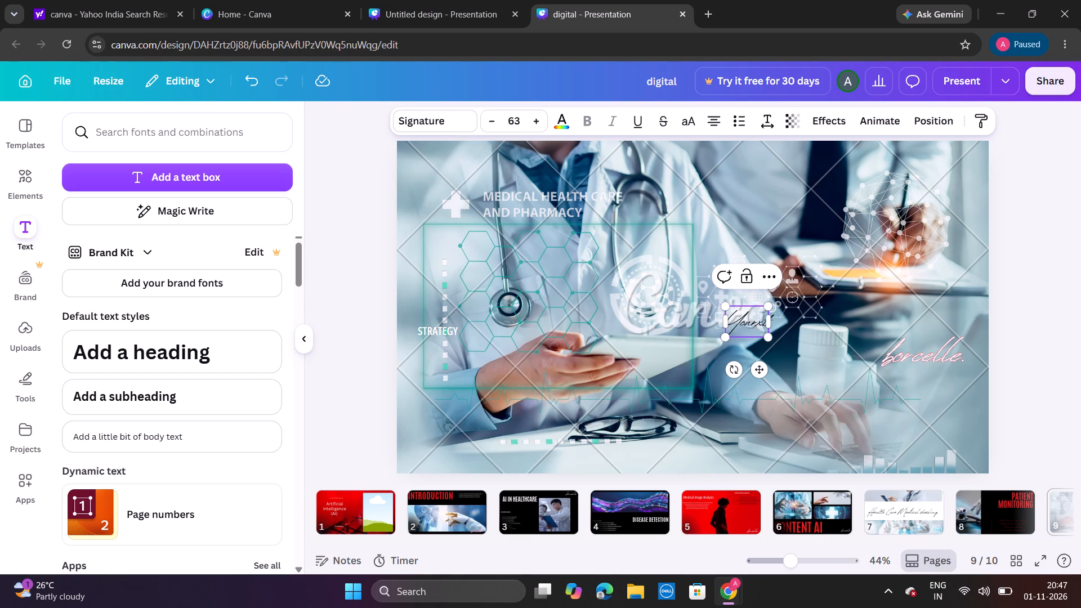
pyautogui.press('BackSpace')
pyautogui.press('BackSpace')
pyautogui.press('BackSpace')
pyautogui.press('BackSpace')
pyautogui.press('Right')
pyautogui.press('BackSpace')
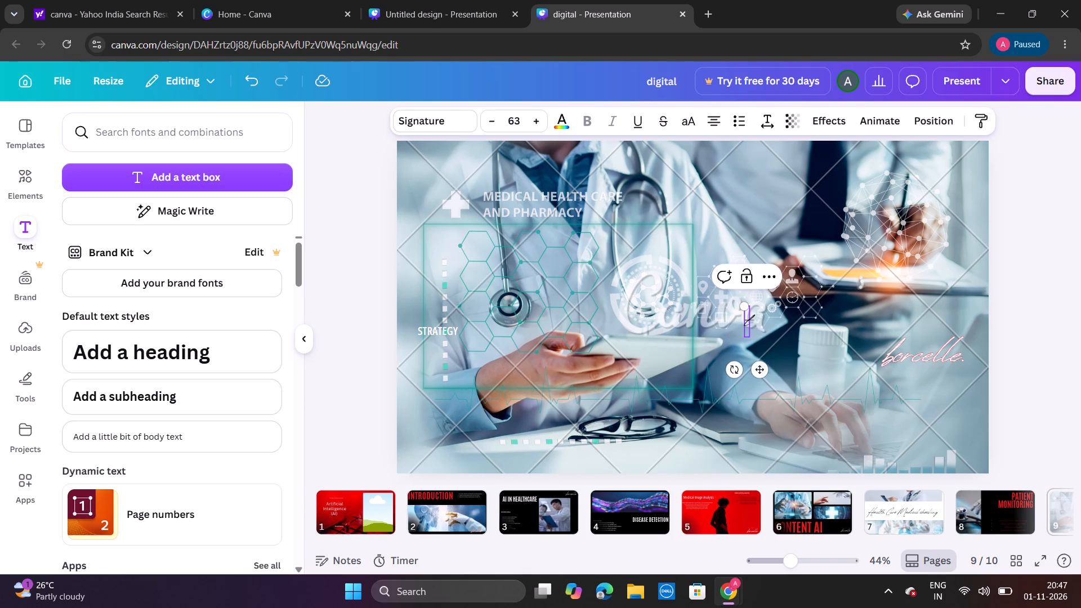
pyautogui.press('Right')
pyautogui.press('BackSpace')
pyautogui.hotkey('ctrl', 'v')
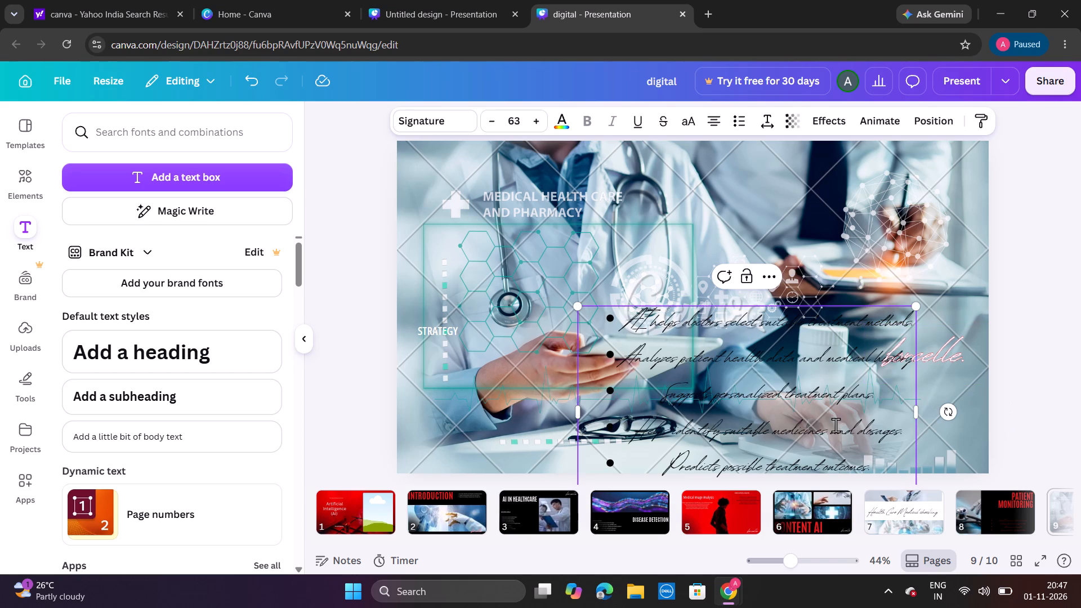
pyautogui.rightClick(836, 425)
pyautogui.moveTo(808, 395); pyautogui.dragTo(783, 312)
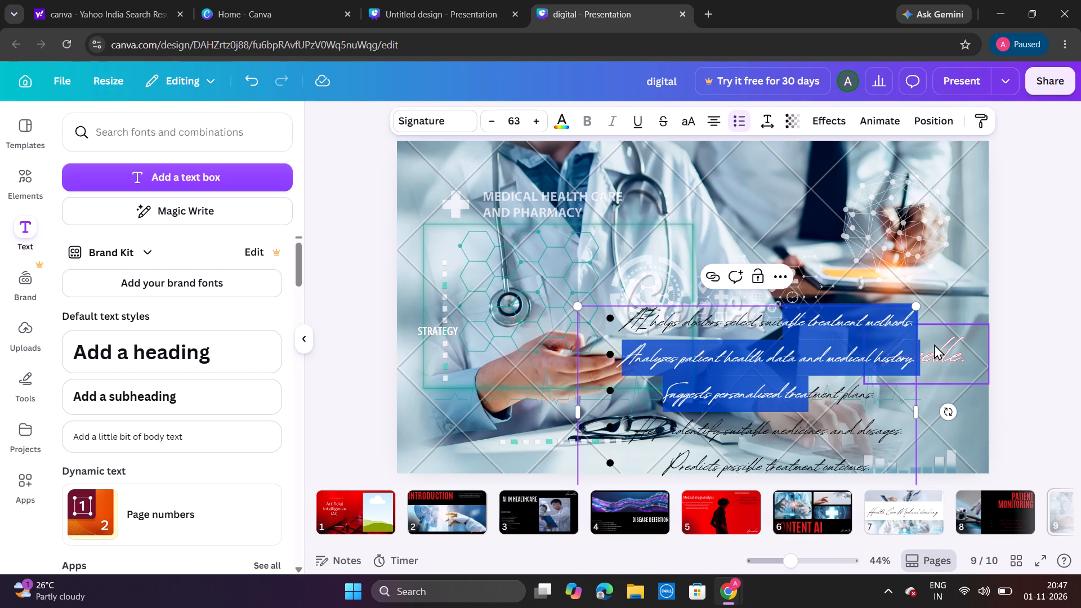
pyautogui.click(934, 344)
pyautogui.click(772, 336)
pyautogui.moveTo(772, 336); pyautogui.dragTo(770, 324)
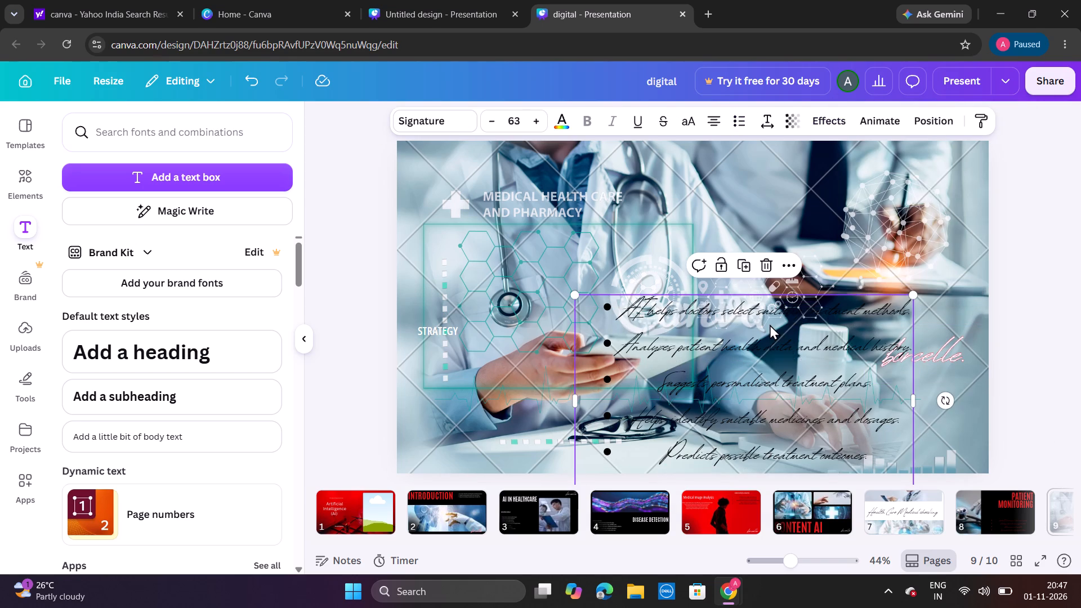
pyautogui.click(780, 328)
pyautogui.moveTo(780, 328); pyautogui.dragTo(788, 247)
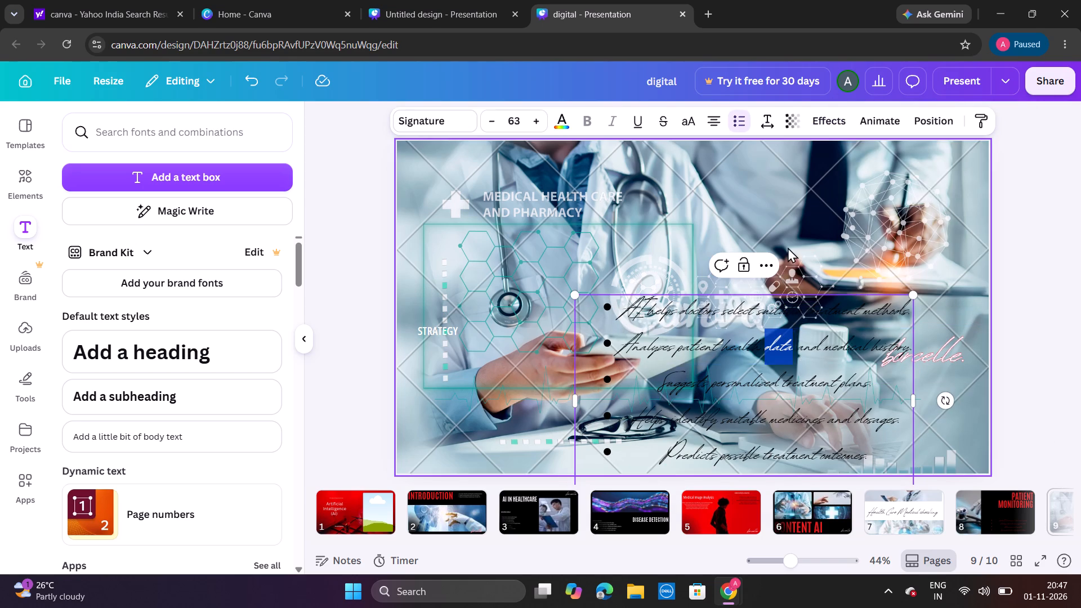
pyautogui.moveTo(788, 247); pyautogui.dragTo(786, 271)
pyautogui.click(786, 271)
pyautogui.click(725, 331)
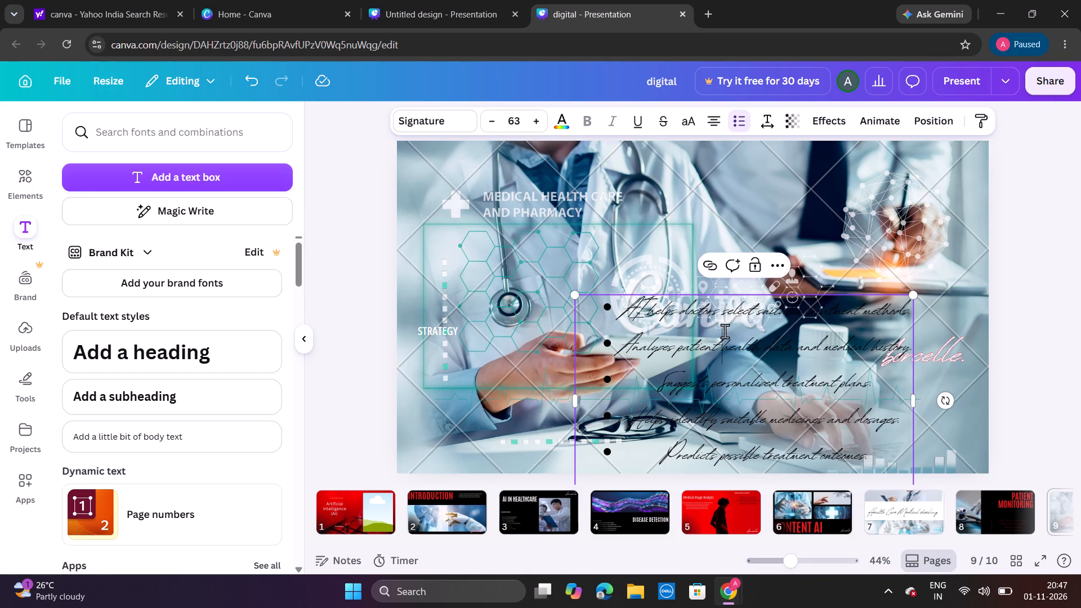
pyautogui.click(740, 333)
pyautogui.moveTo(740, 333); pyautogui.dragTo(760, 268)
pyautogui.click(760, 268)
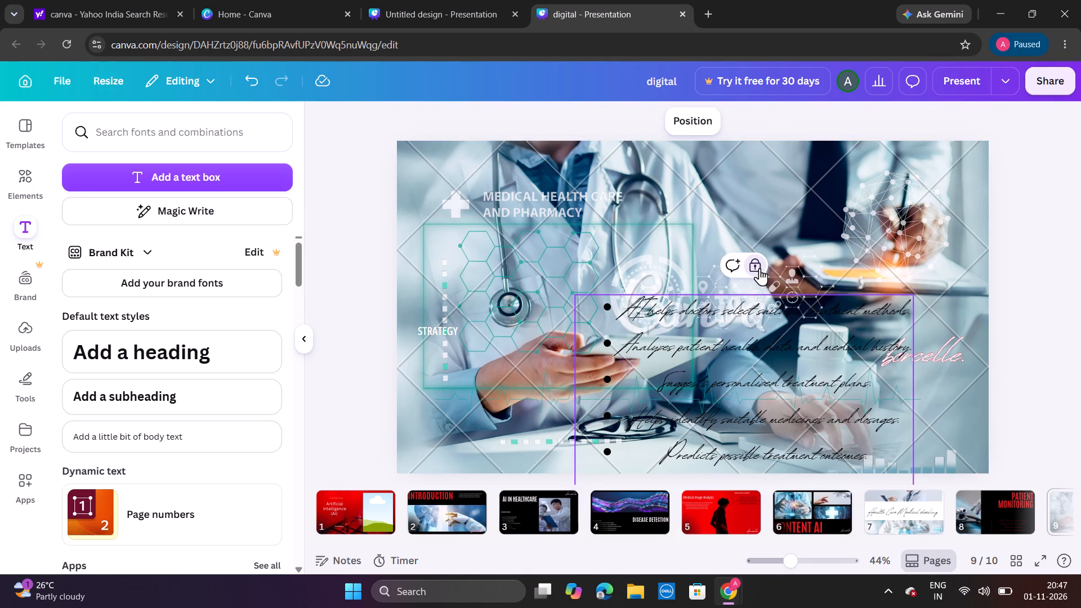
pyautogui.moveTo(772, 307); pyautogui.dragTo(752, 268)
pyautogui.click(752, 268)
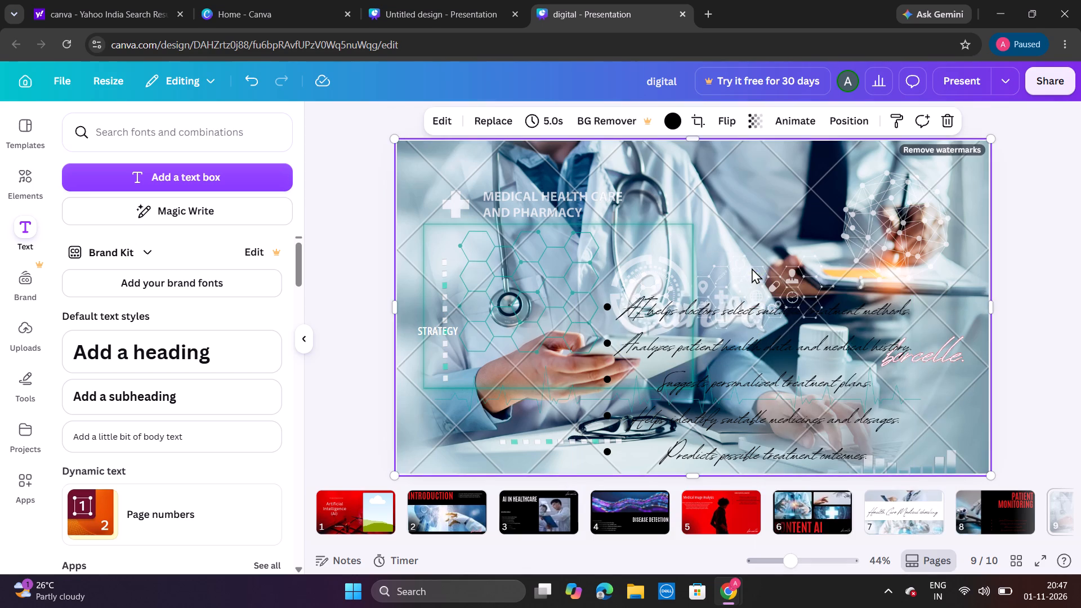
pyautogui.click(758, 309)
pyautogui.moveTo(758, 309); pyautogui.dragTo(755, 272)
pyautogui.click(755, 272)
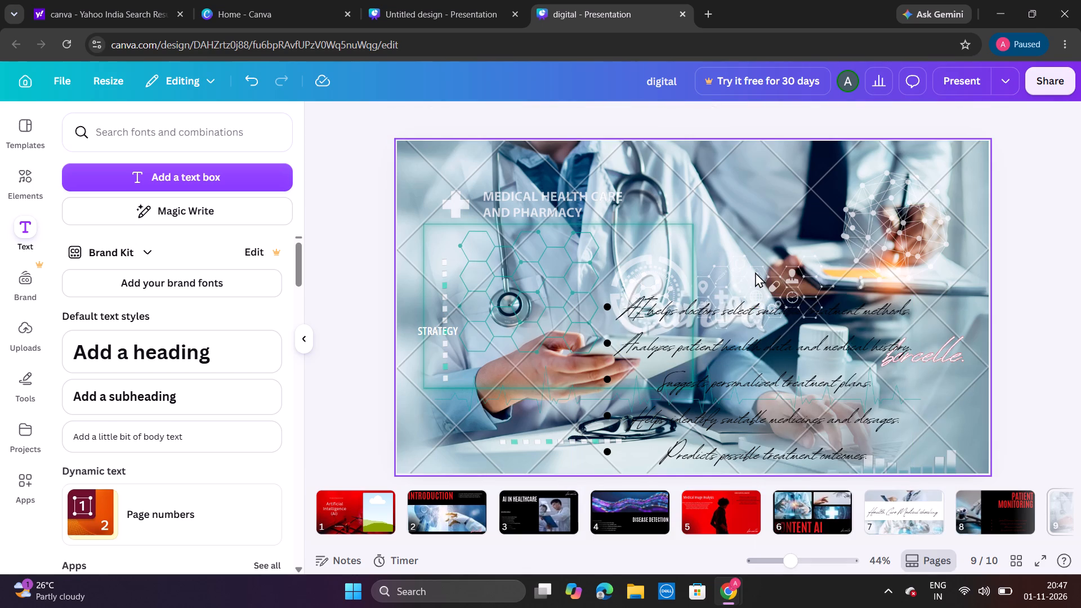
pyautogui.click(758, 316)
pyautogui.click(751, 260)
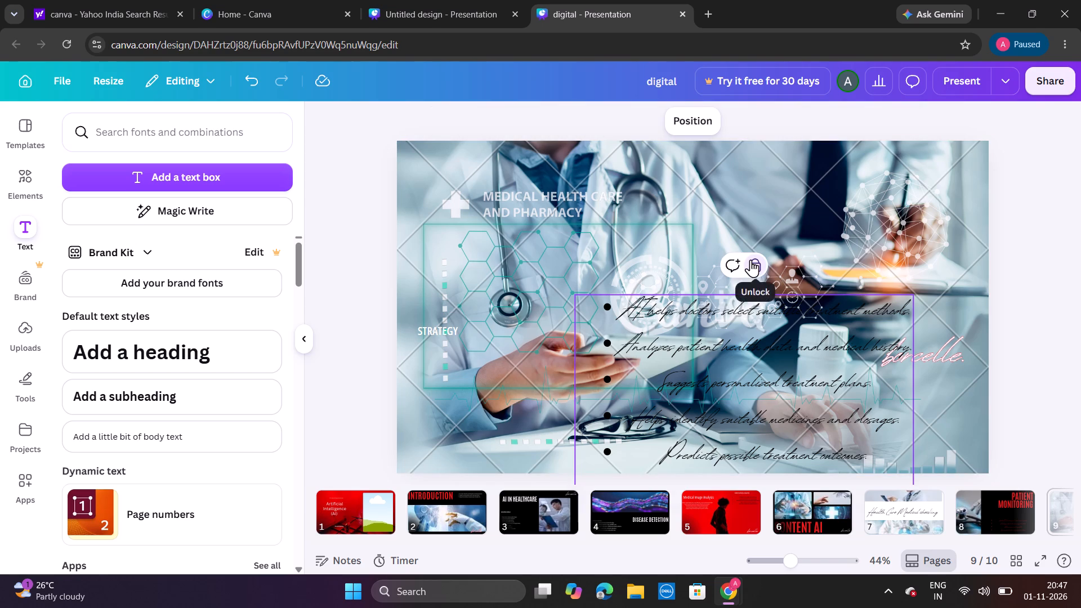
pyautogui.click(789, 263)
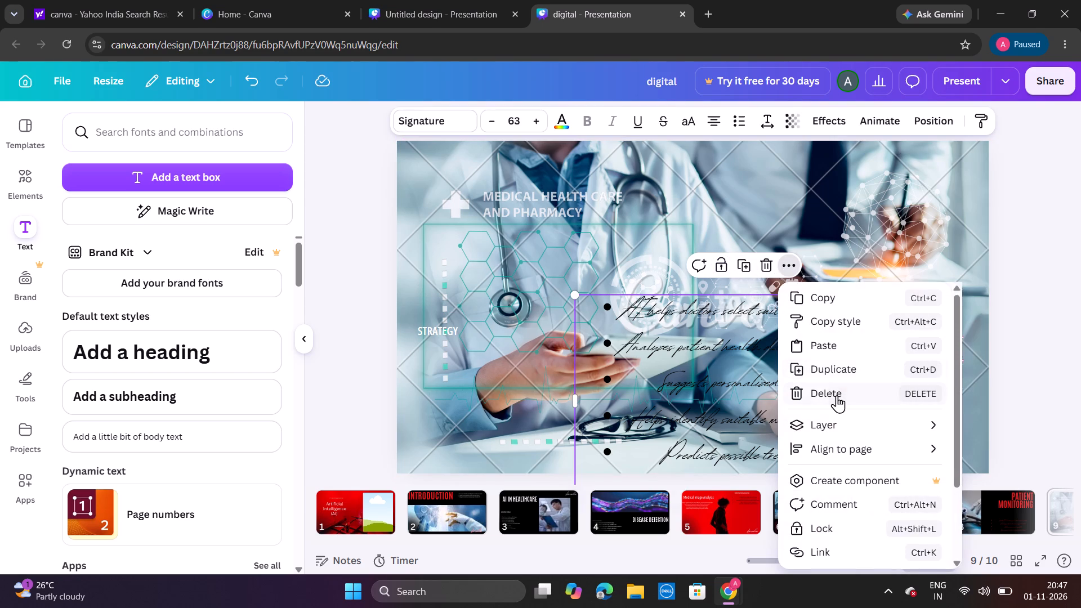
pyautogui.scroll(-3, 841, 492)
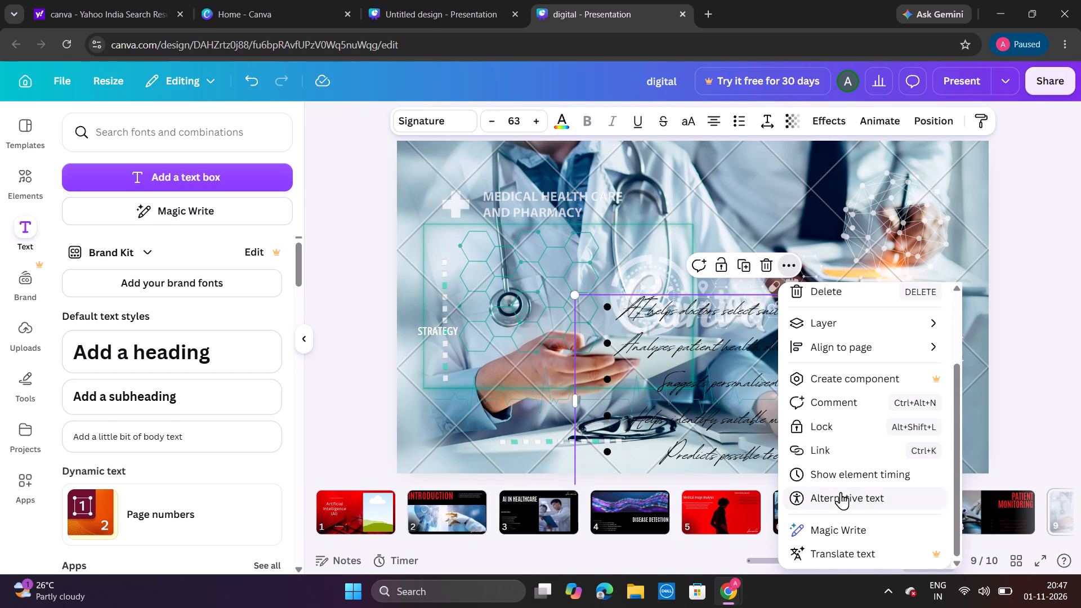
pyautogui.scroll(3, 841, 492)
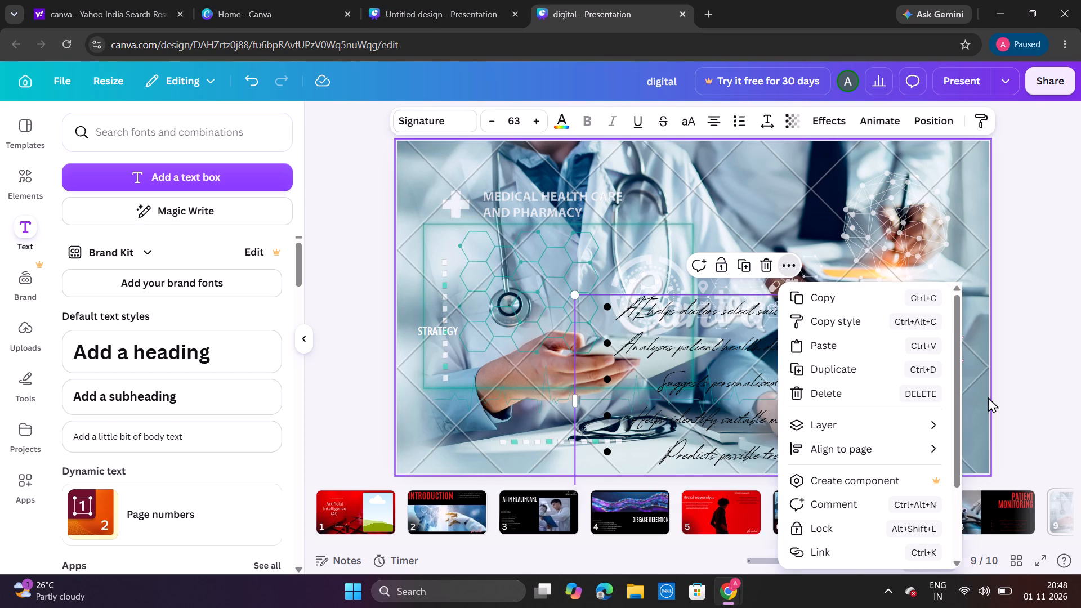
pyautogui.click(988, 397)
# Move the treatment strategy bullet list to the upper right area of slide 9, above the "borcelle." signature.
pyautogui.moveTo(790, 354); pyautogui.dragTo(781, 228)
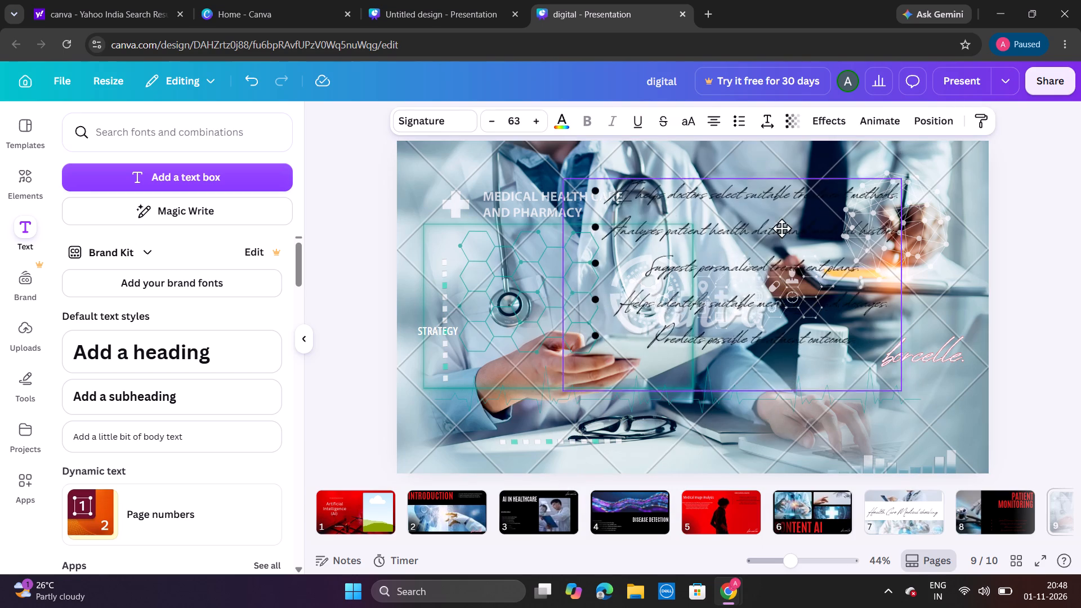
pyautogui.moveTo(781, 228); pyautogui.dragTo(762, 262)
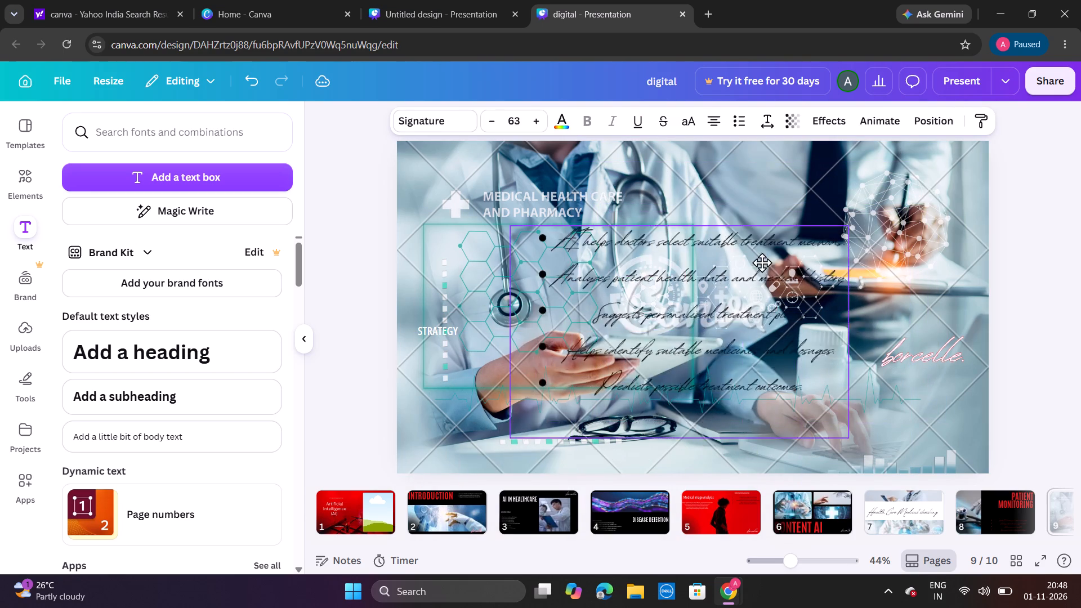
pyautogui.moveTo(762, 262); pyautogui.dragTo(814, 242)
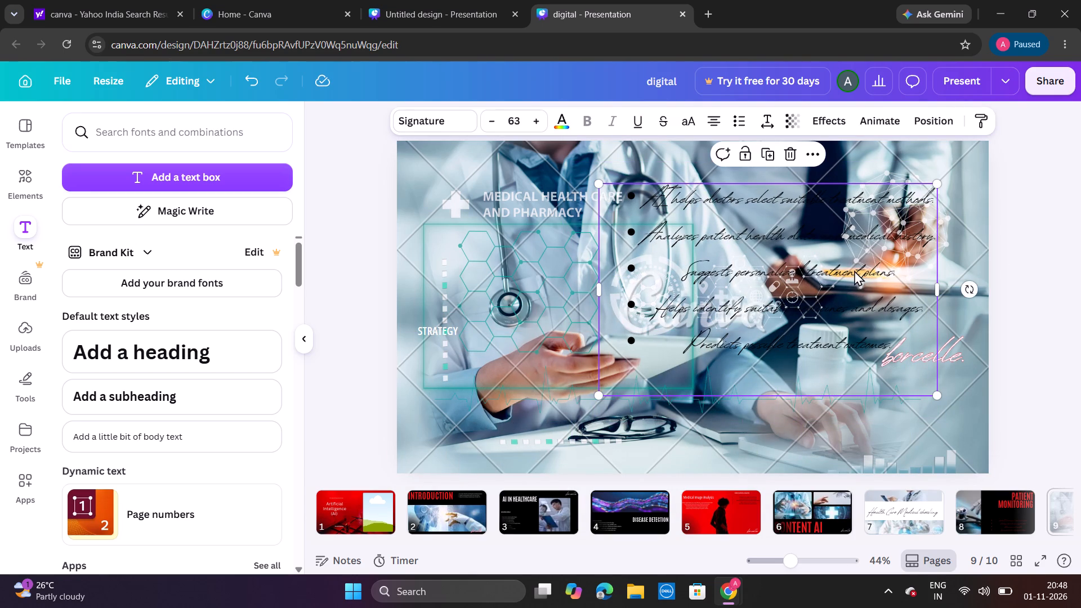
pyautogui.click(854, 270)
pyautogui.click(835, 251)
pyautogui.moveTo(835, 251); pyautogui.dragTo(917, 252)
pyautogui.click(1048, 285)
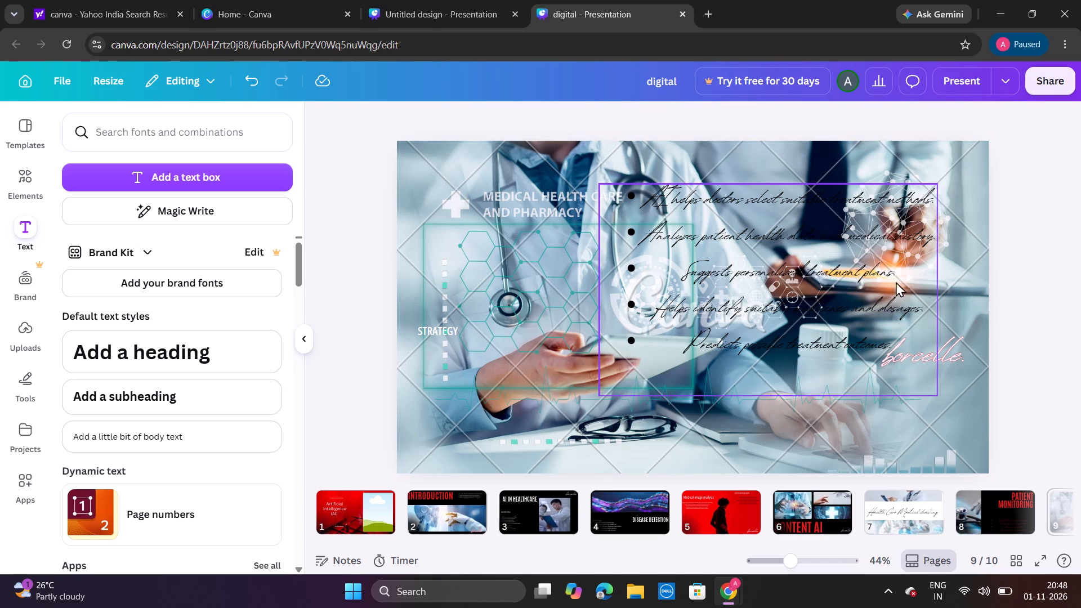
pyautogui.click(1080, 332)
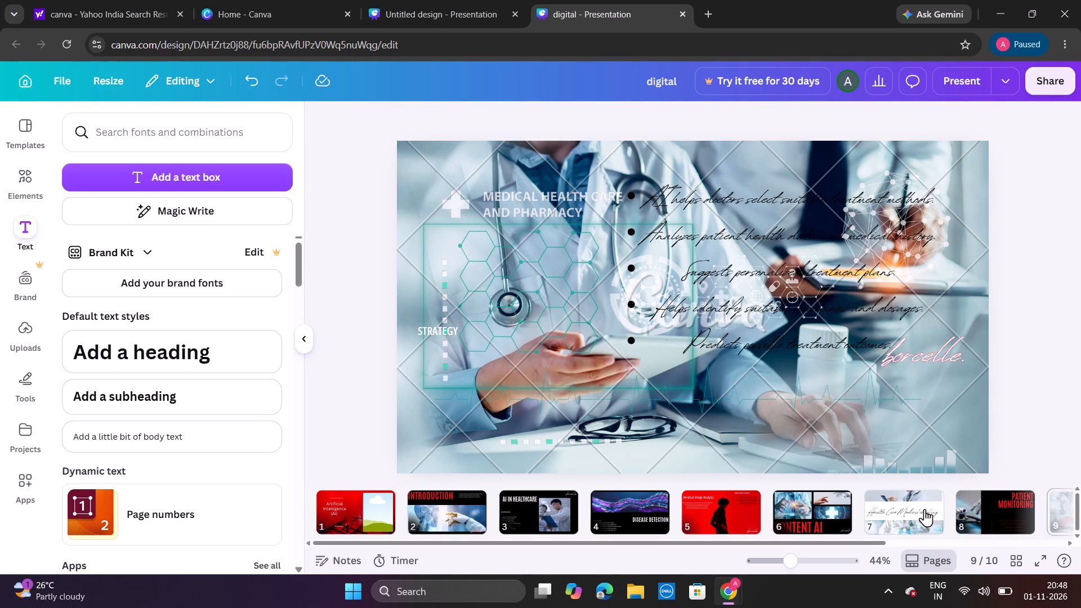
# Go to the Thank You slide and look through the available presentation modes.
pyautogui.hscroll(-4, 1041, 497)
pyautogui.click(944, 517)
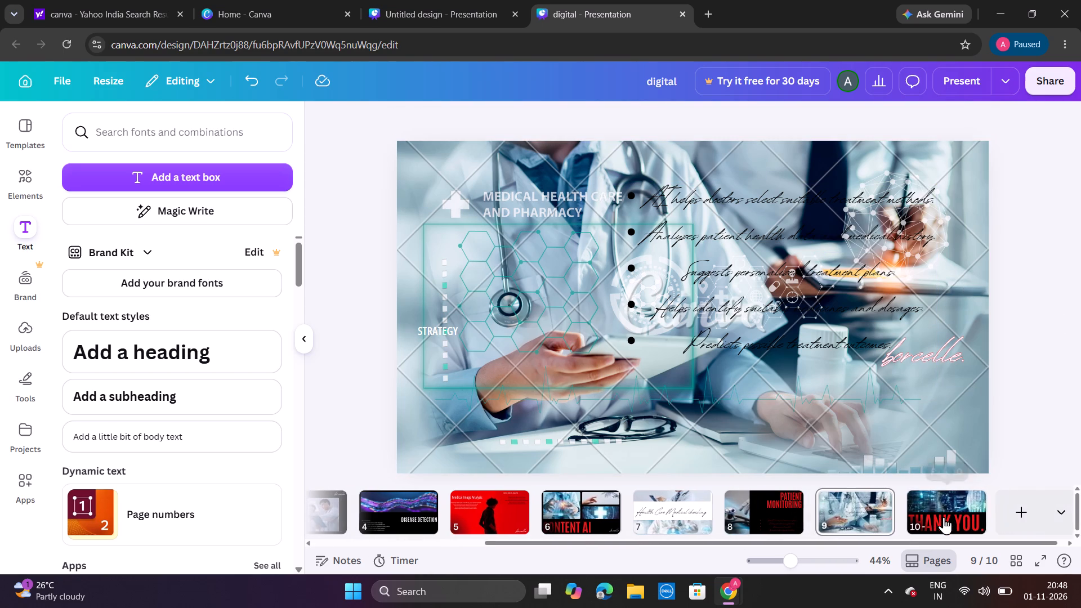
pyautogui.click(1019, 435)
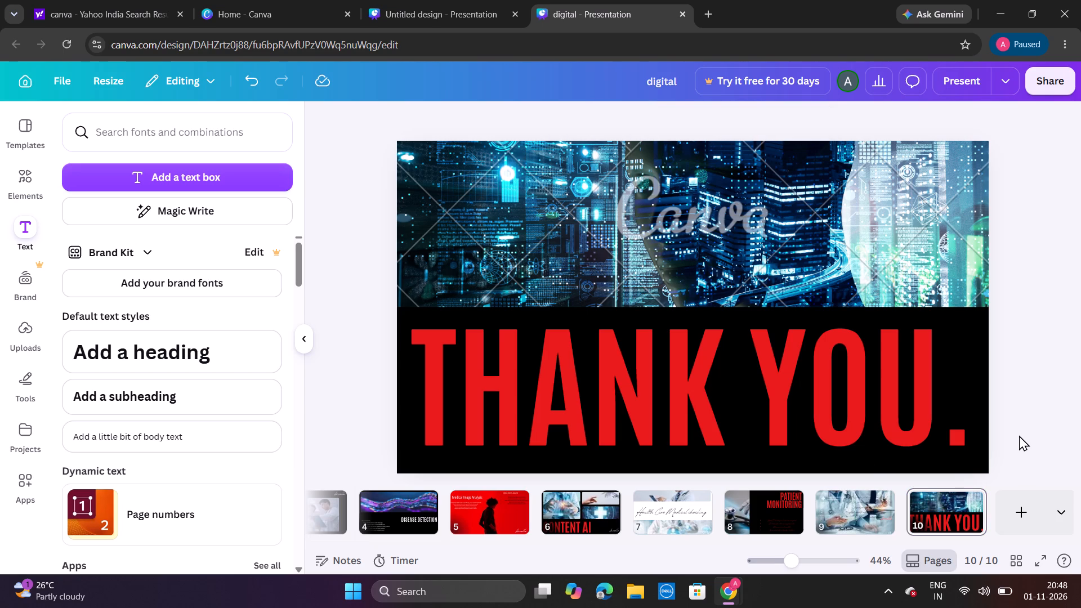
pyautogui.click(1000, 77)
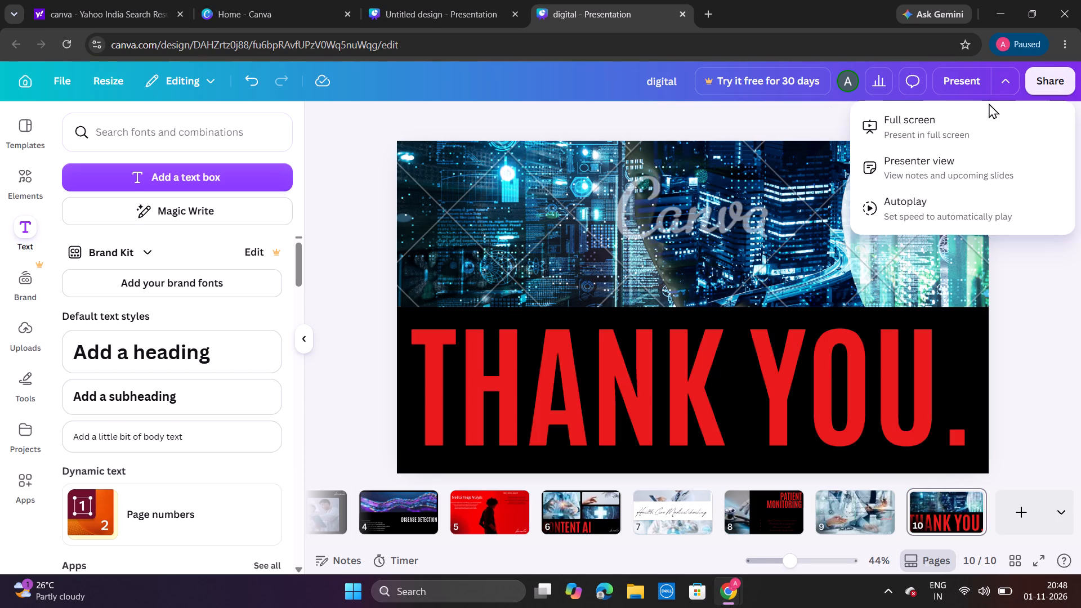